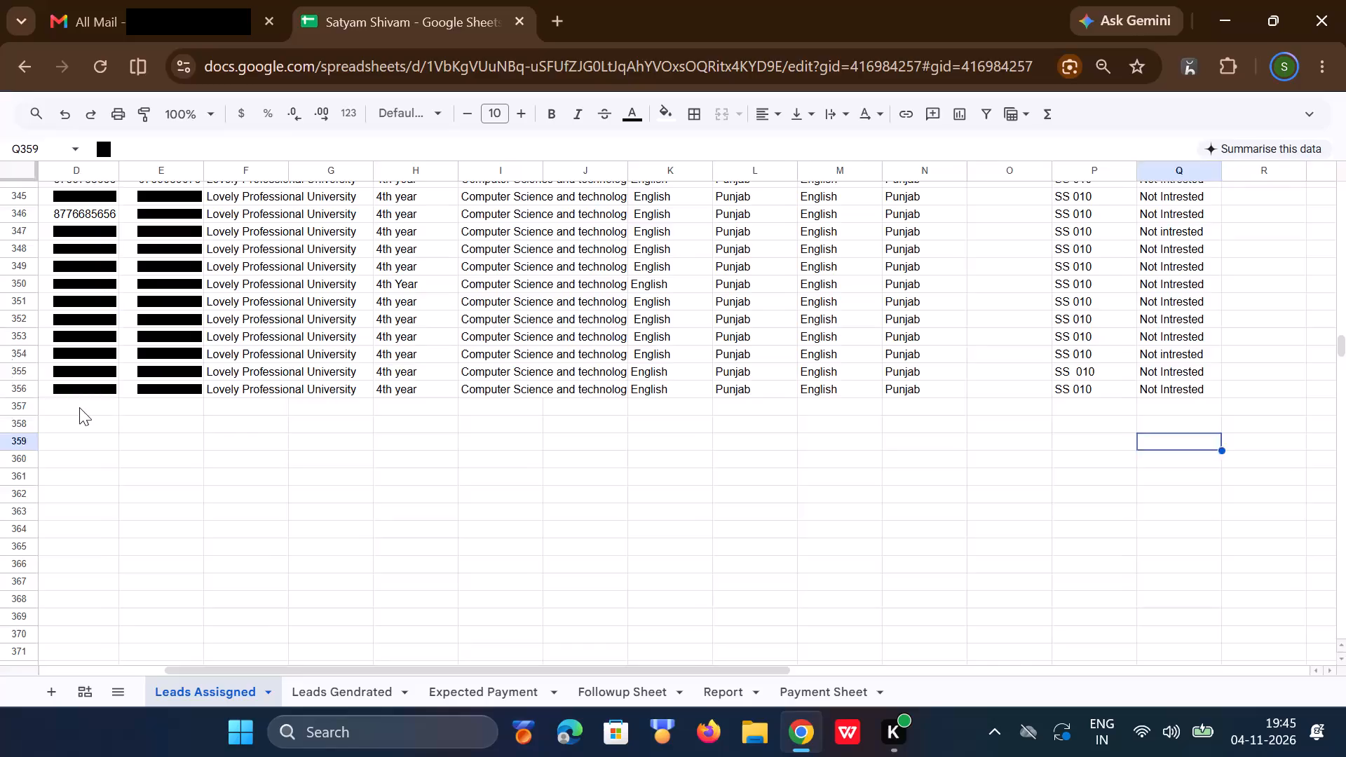
Open the empty cell D357, just below the last lead row on the Leads Assisgned sheet, for editing.
double_click(79, 407)
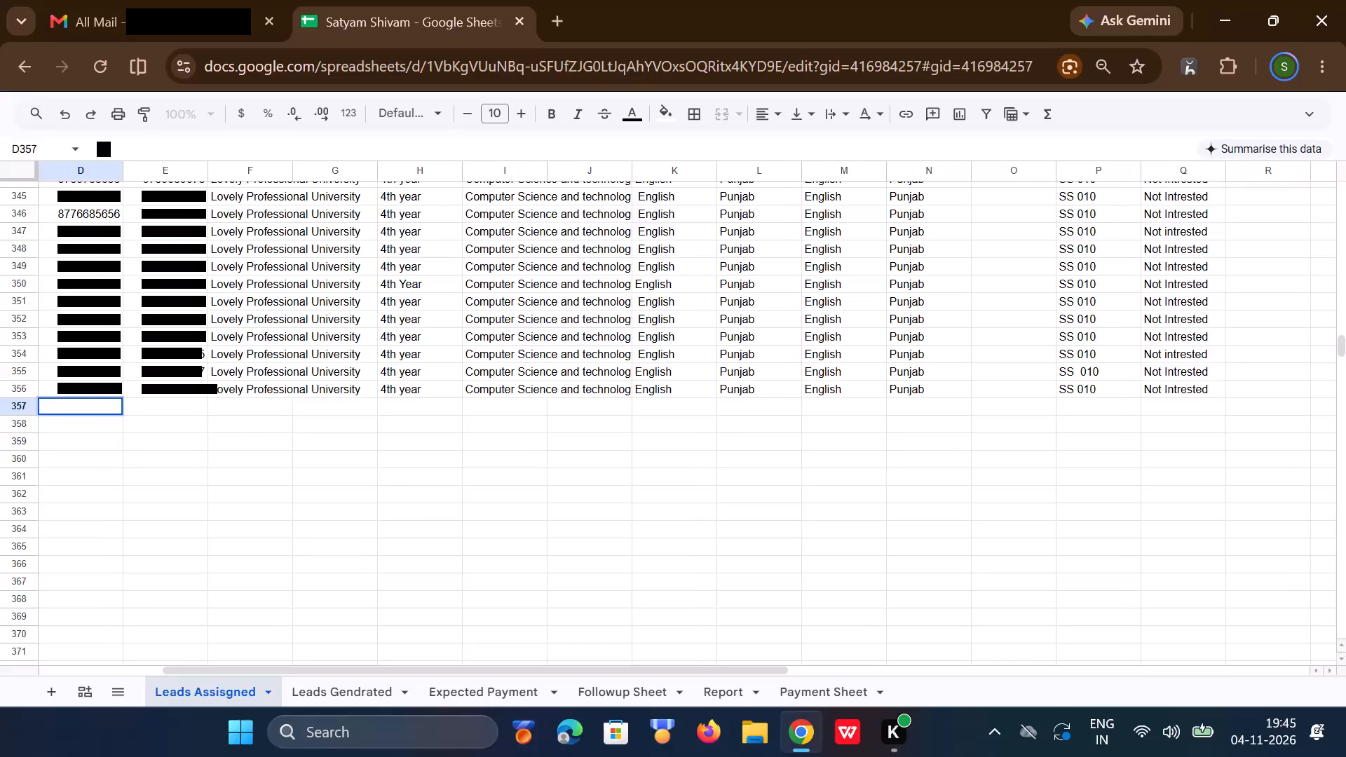
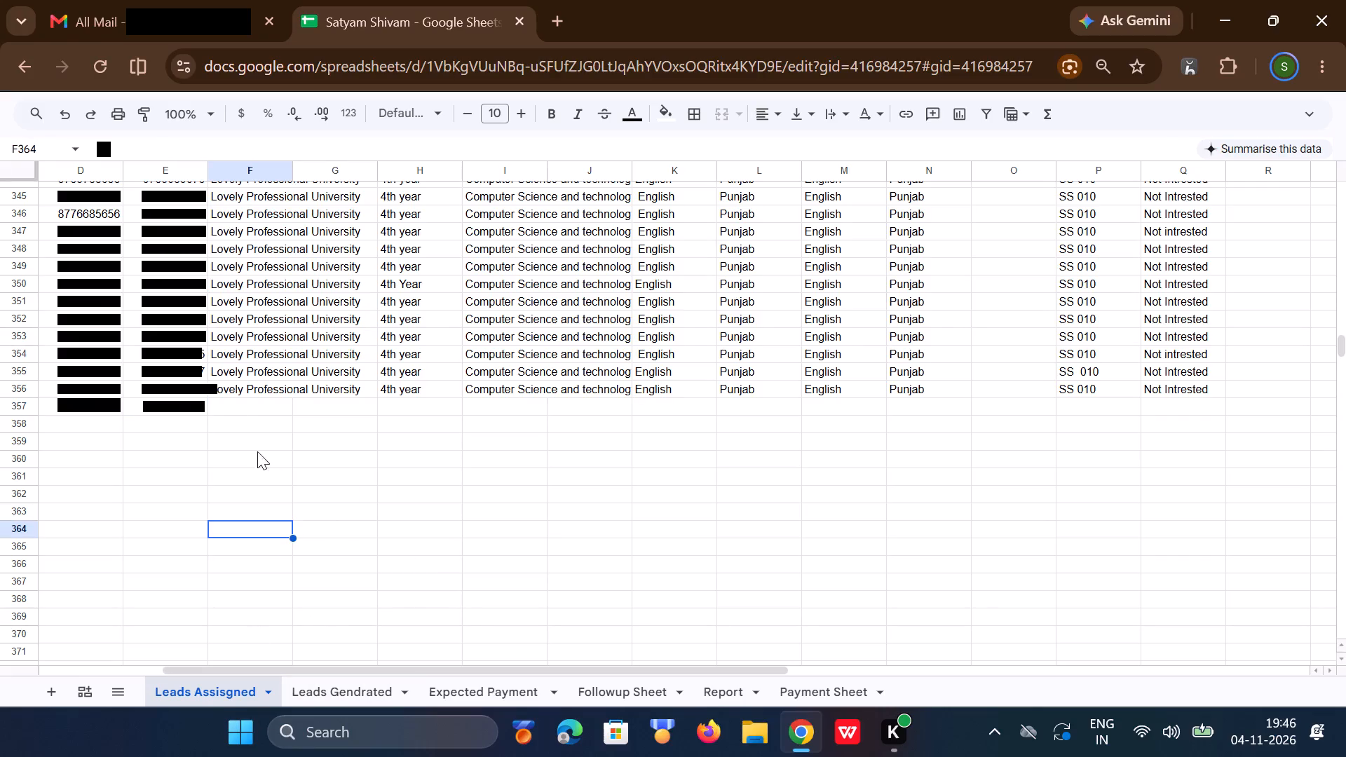
Enter "Lo" in cell F357, the university column of the new lead row.
double_click(240, 409)
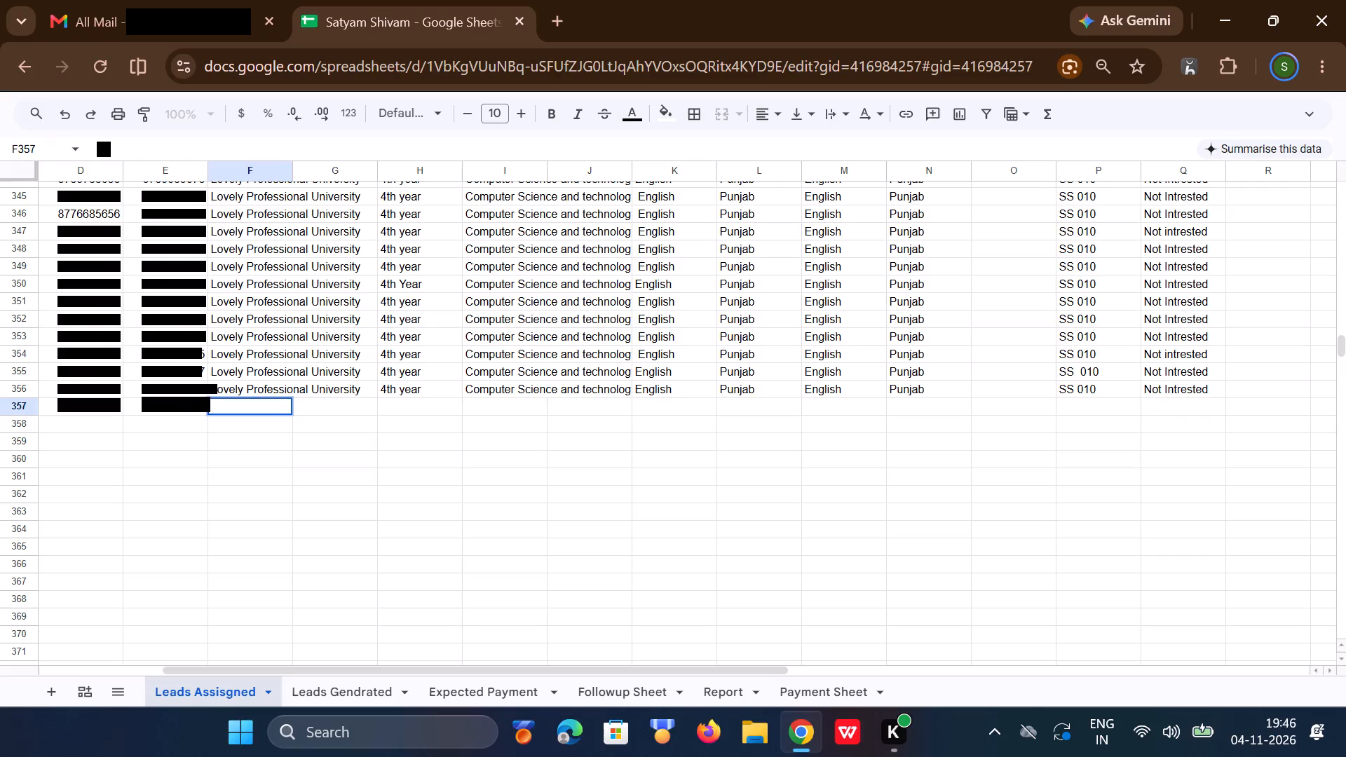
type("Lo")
Enter the new lead's name in cell A357, the first column of the same row.
scroll(197, 467, "right", 4)
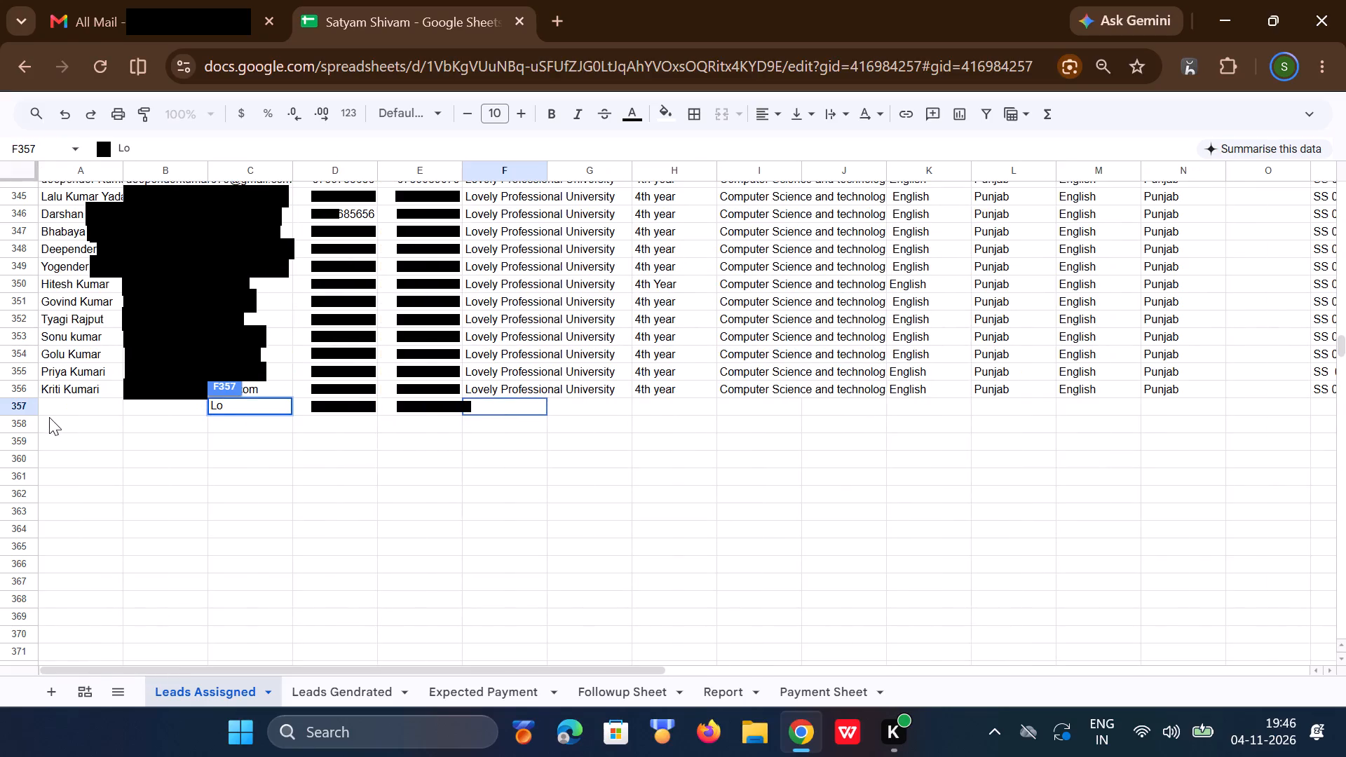
double_click(49, 411)
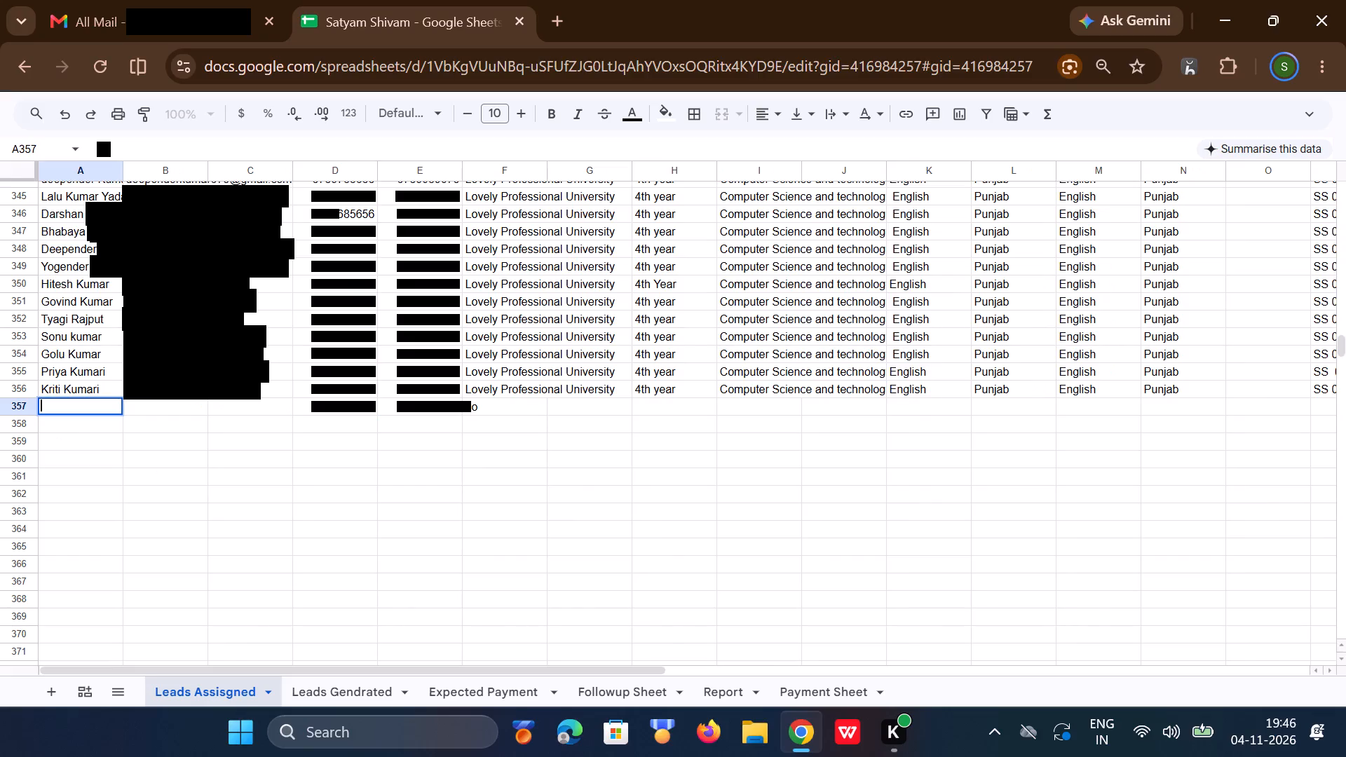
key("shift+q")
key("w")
key("BackSpace")
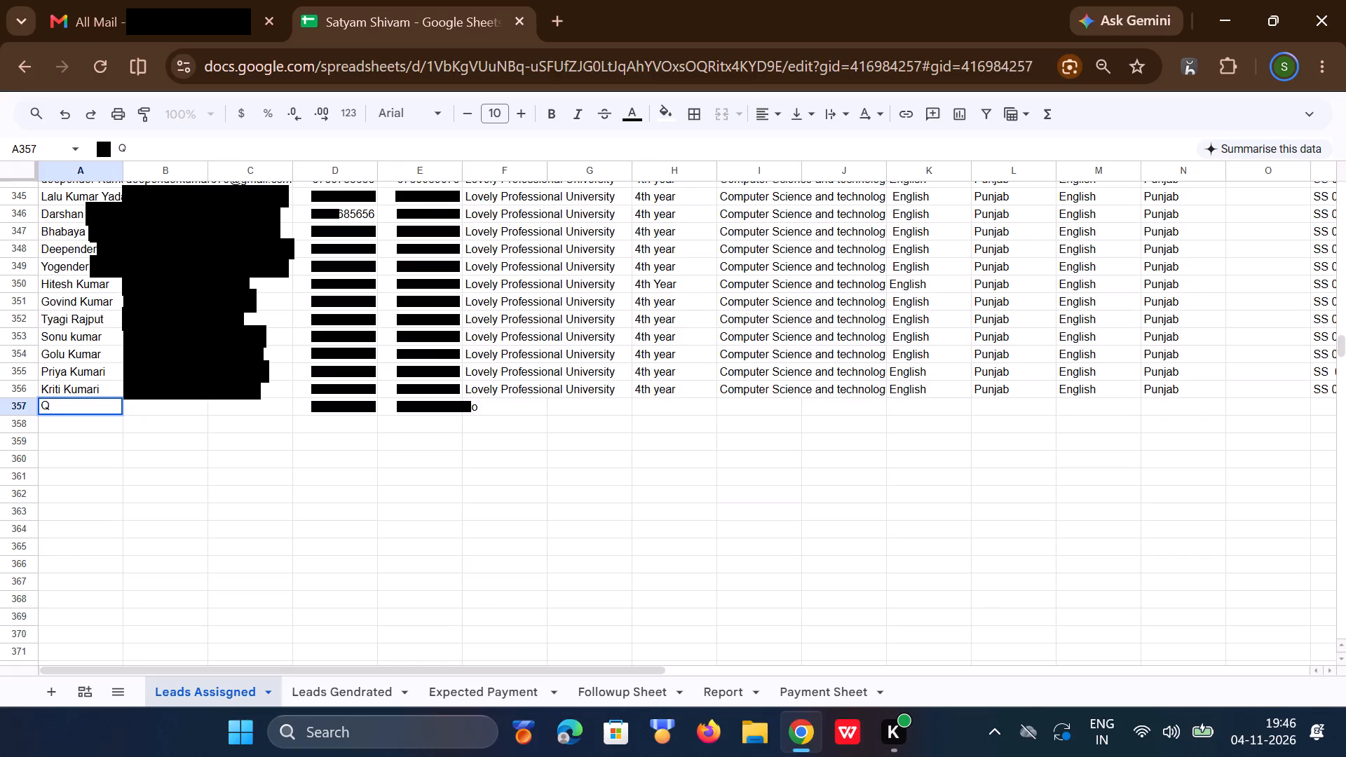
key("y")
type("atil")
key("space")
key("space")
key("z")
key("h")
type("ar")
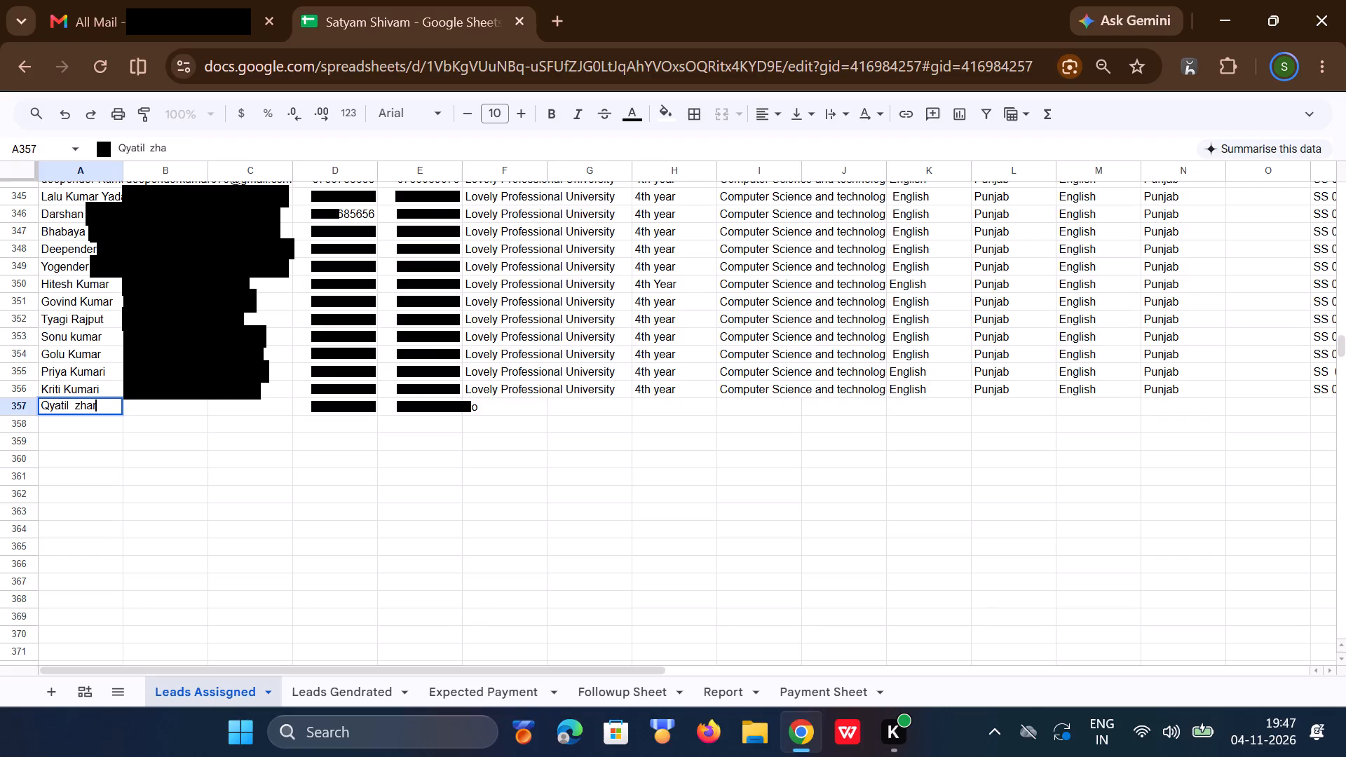
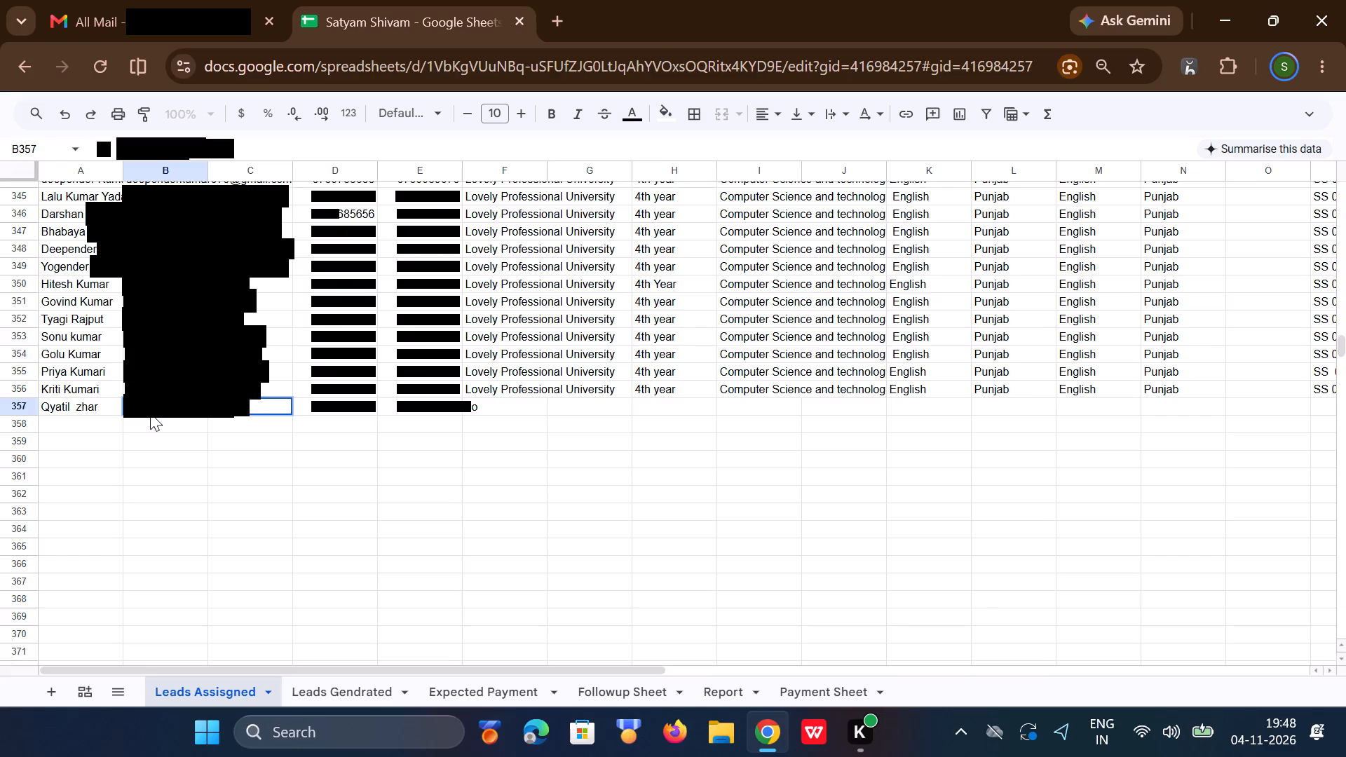
Complete the university entry in cell F357 of the new lead row as "Lovely Professional University".
double_click(490, 404)
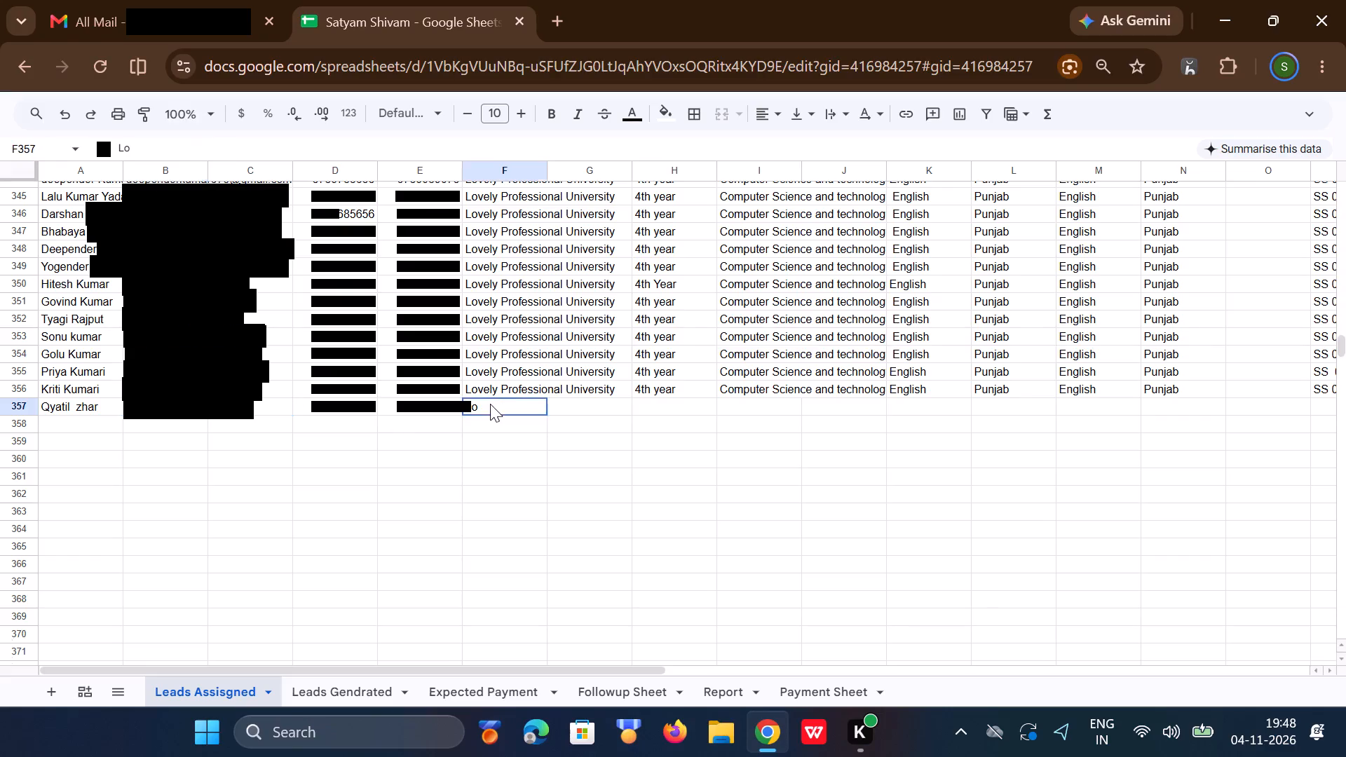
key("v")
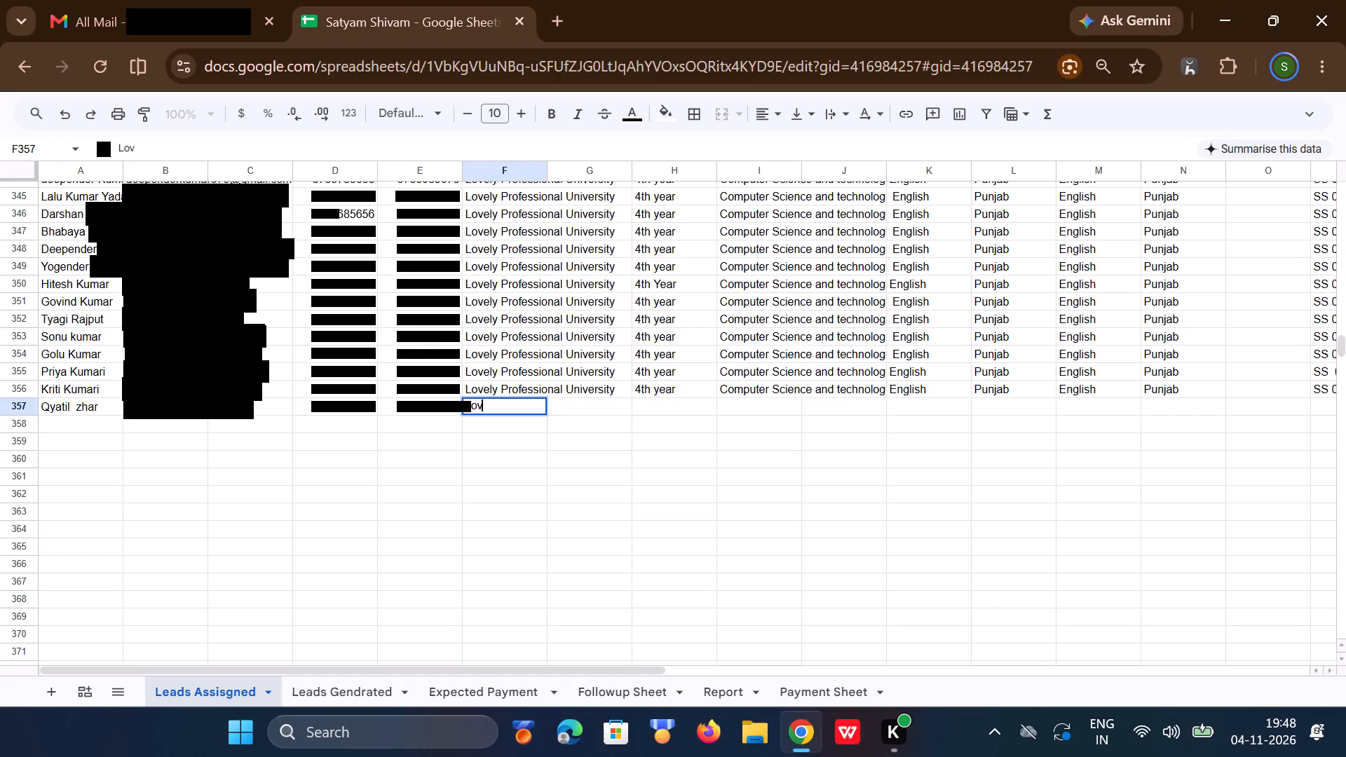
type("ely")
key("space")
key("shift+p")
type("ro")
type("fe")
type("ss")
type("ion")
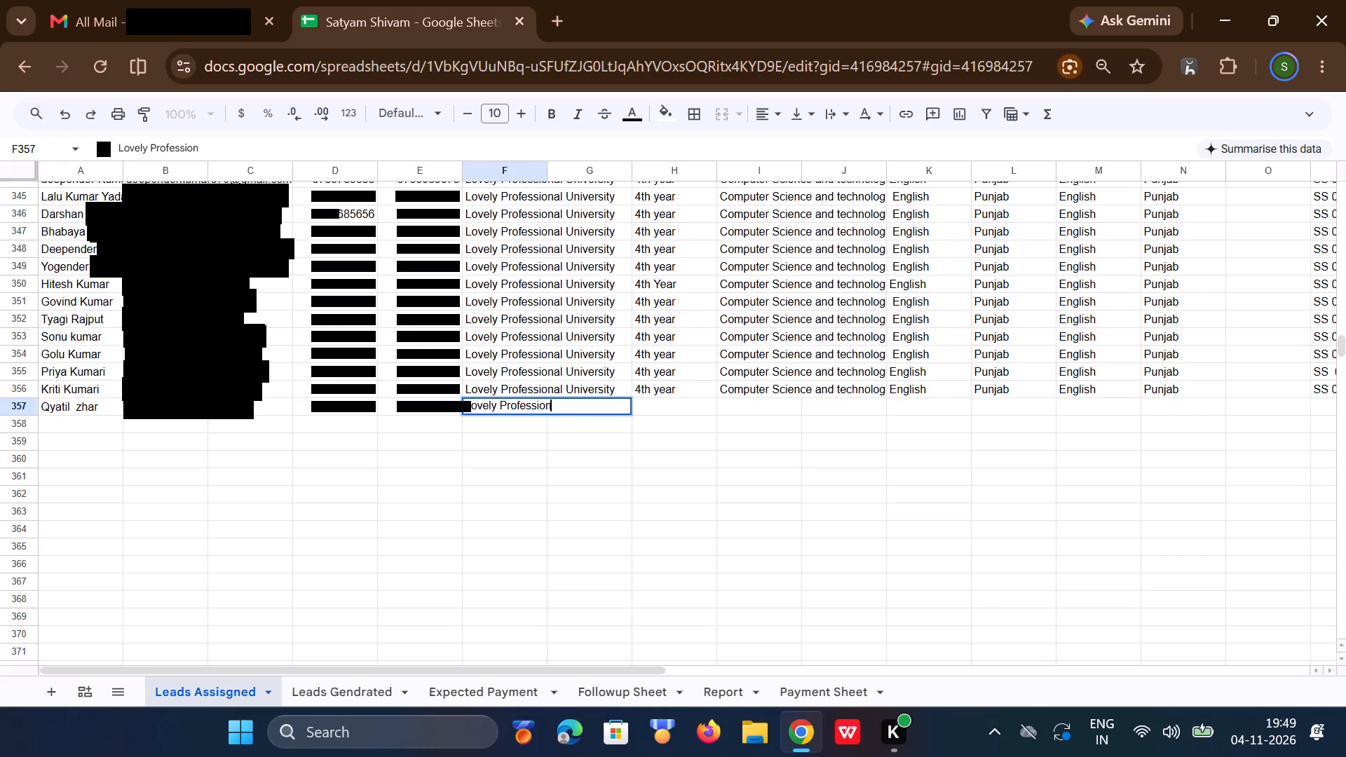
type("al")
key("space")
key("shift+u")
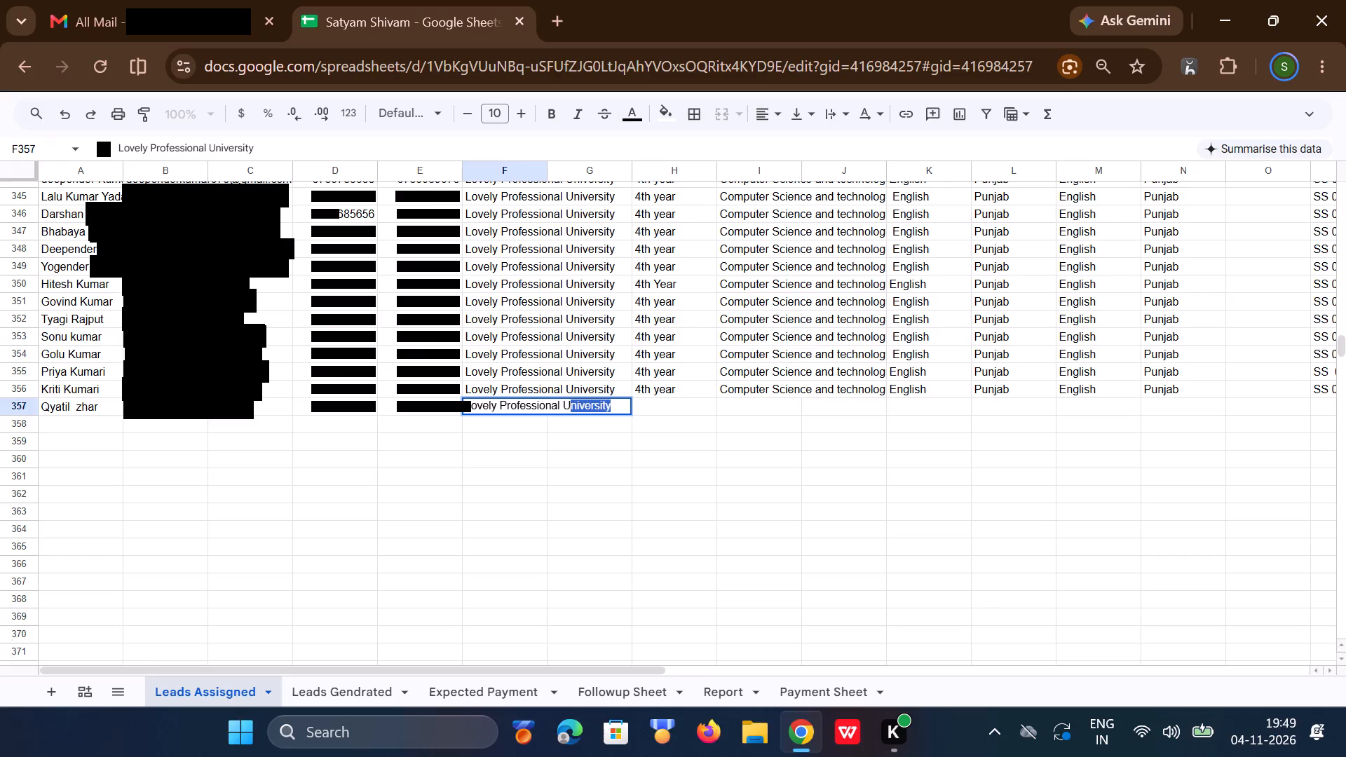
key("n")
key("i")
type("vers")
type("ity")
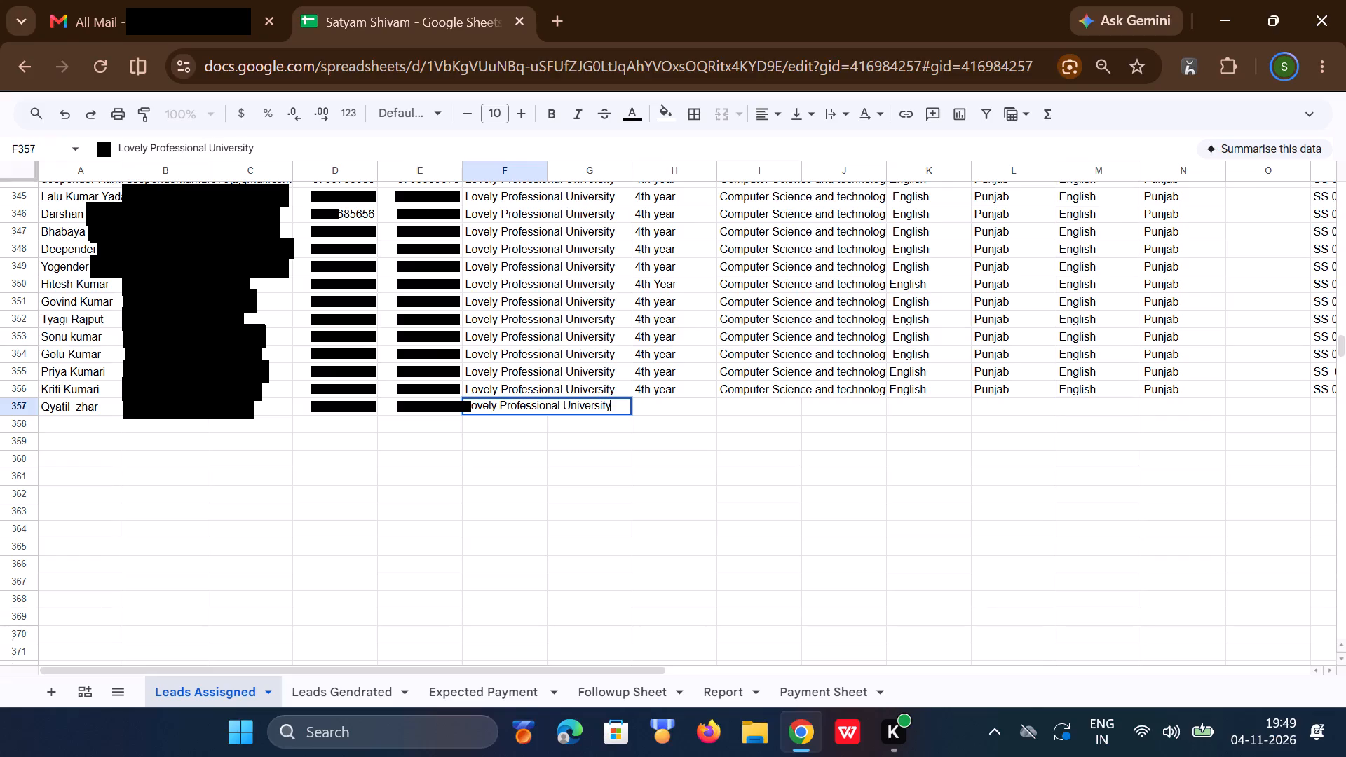
Enter "4th year" in cell H357, the year-of-study column of the new lead row.
double_click(650, 404)
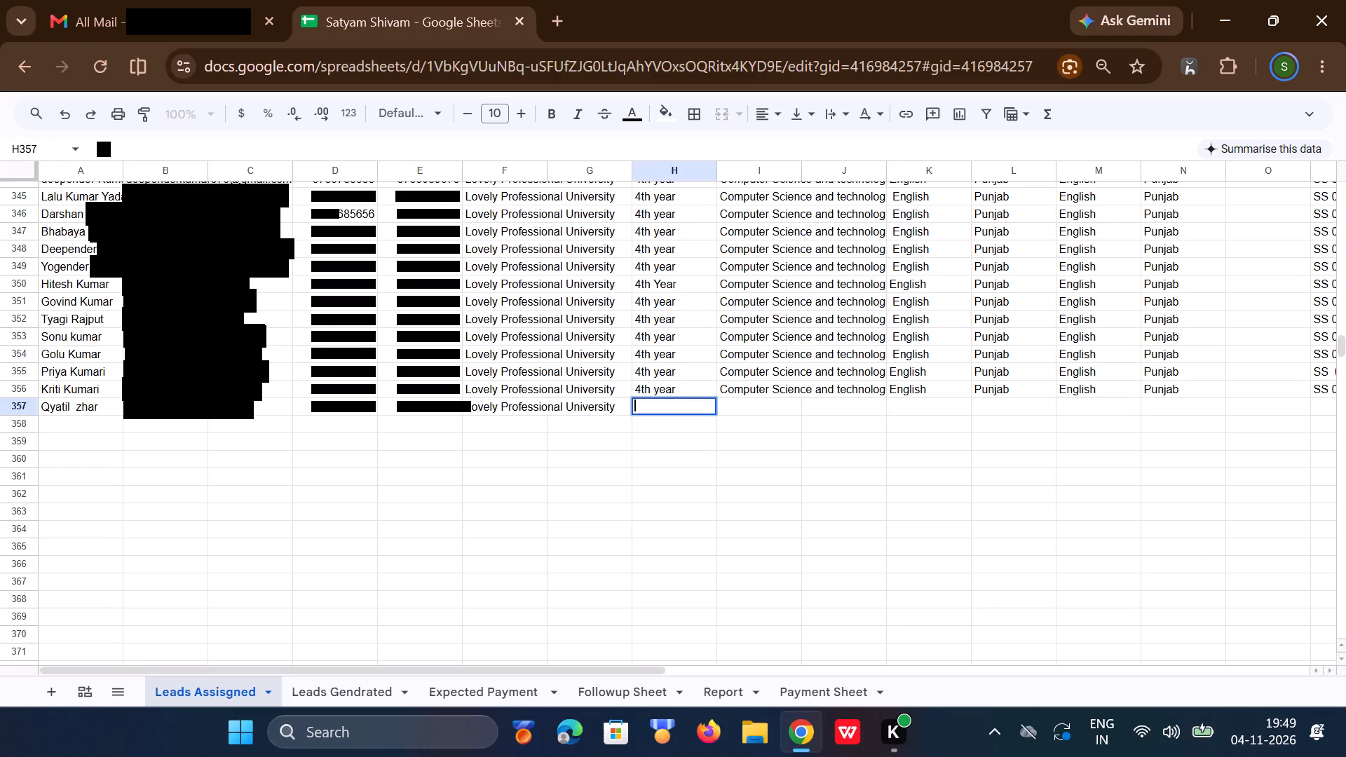
key("shift+dollar")
key("BackSpace")
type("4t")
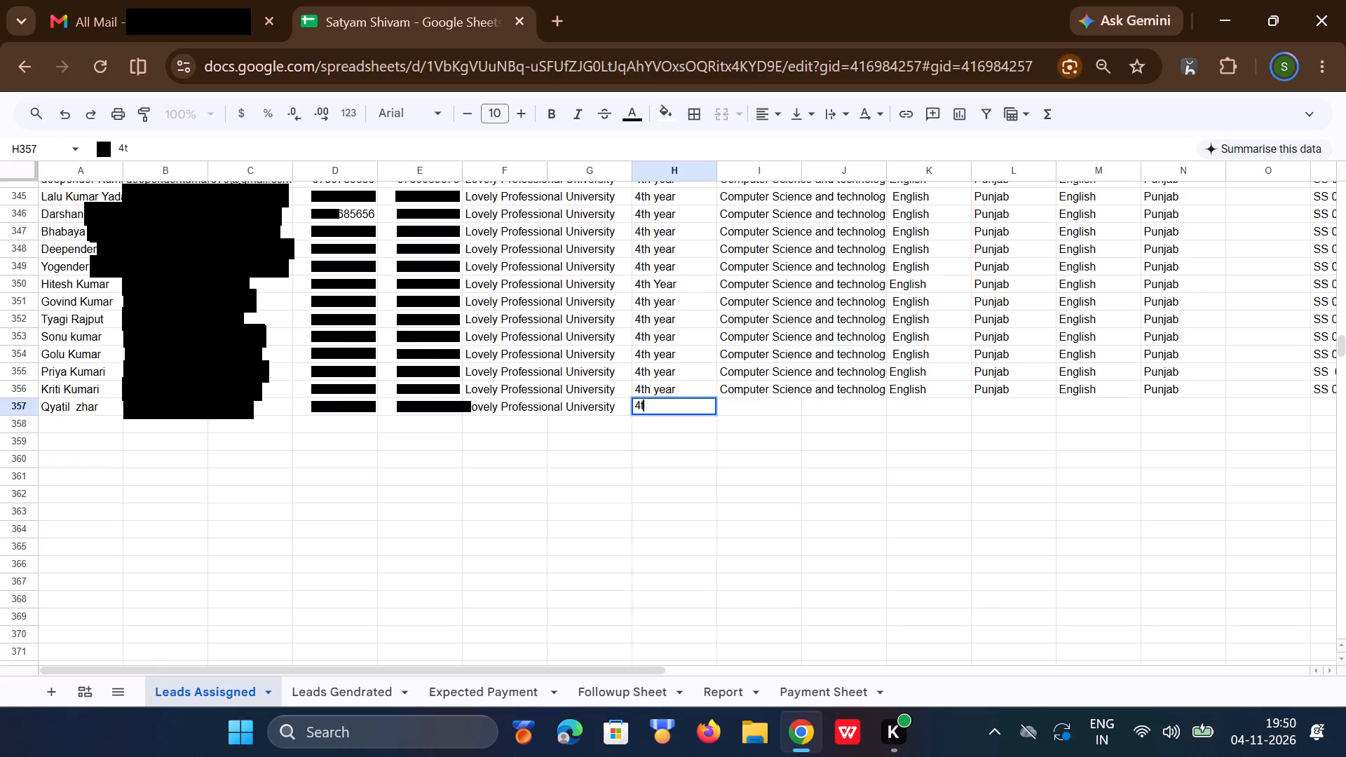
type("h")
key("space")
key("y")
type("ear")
Enter "Computer Science and technology" in cell I357, the course column of the new lead row.
double_click(767, 402)
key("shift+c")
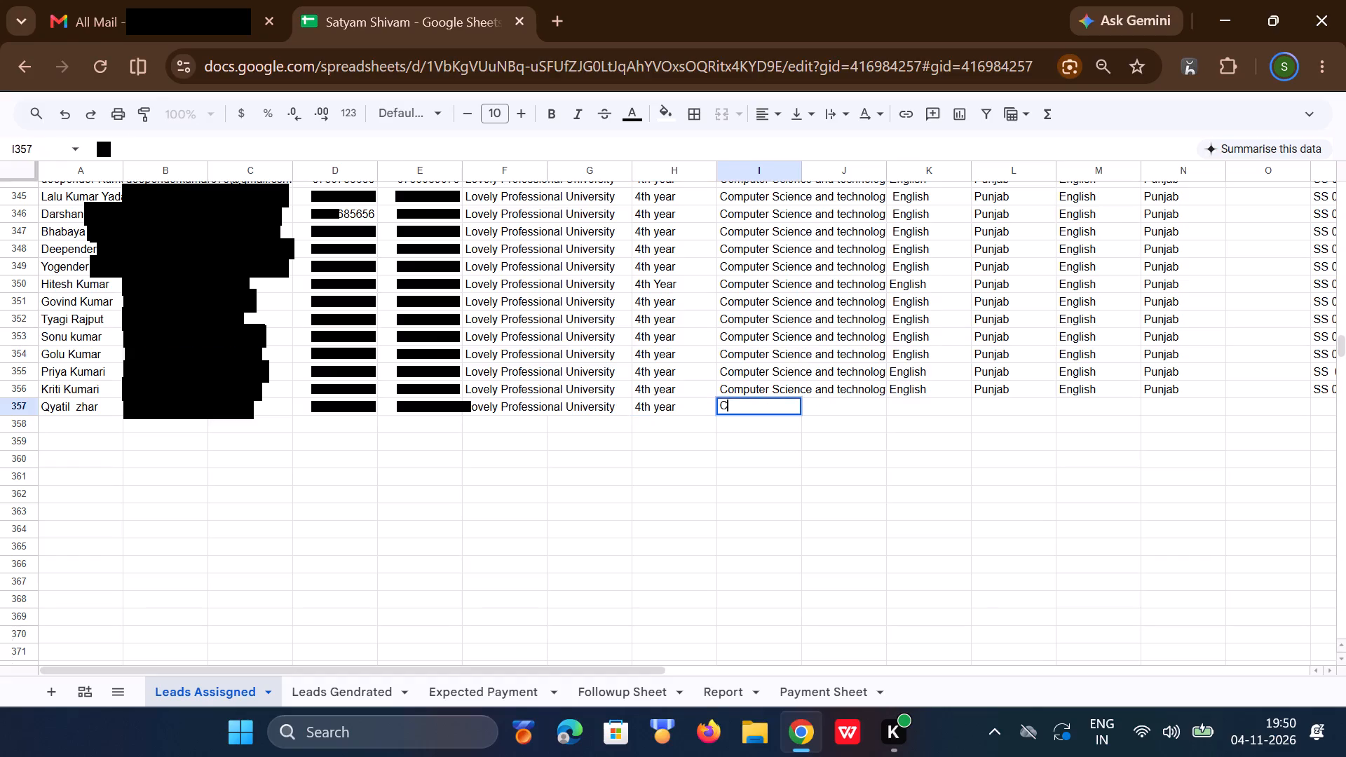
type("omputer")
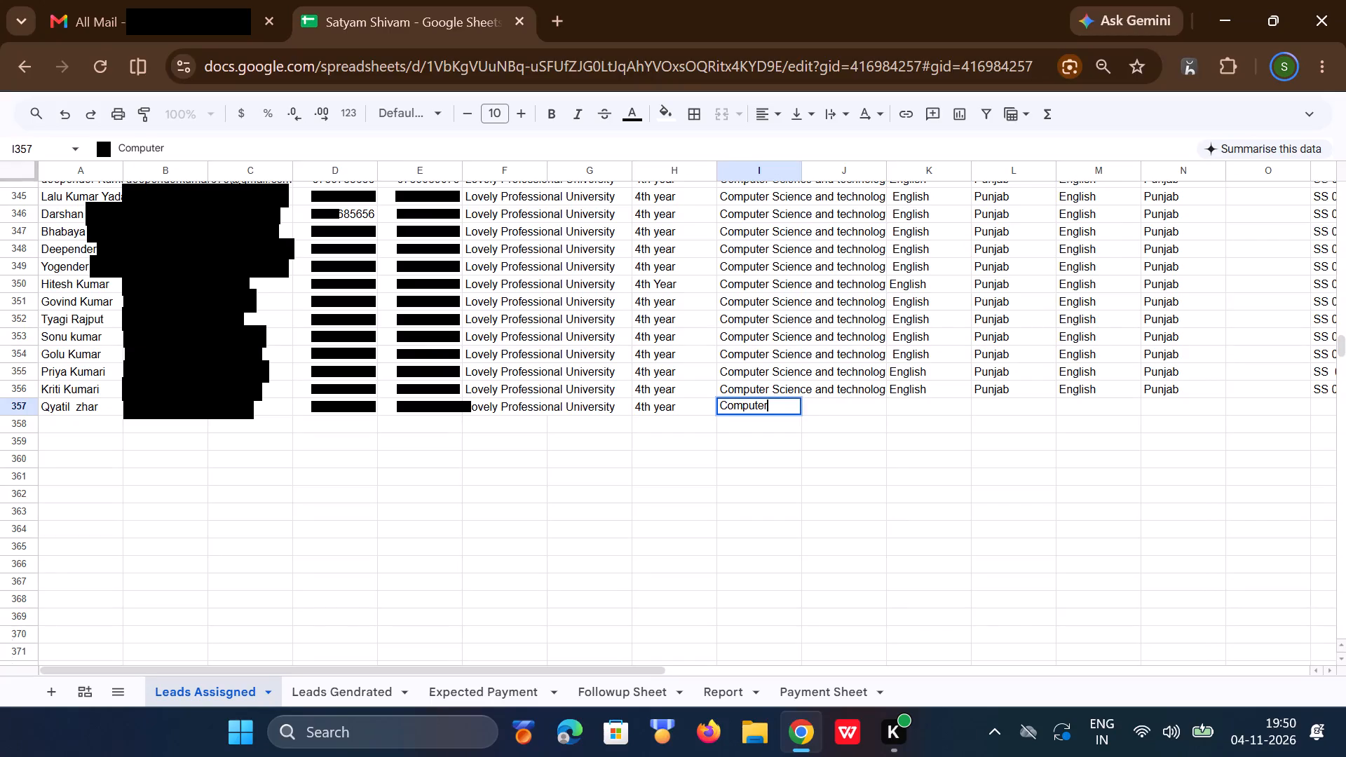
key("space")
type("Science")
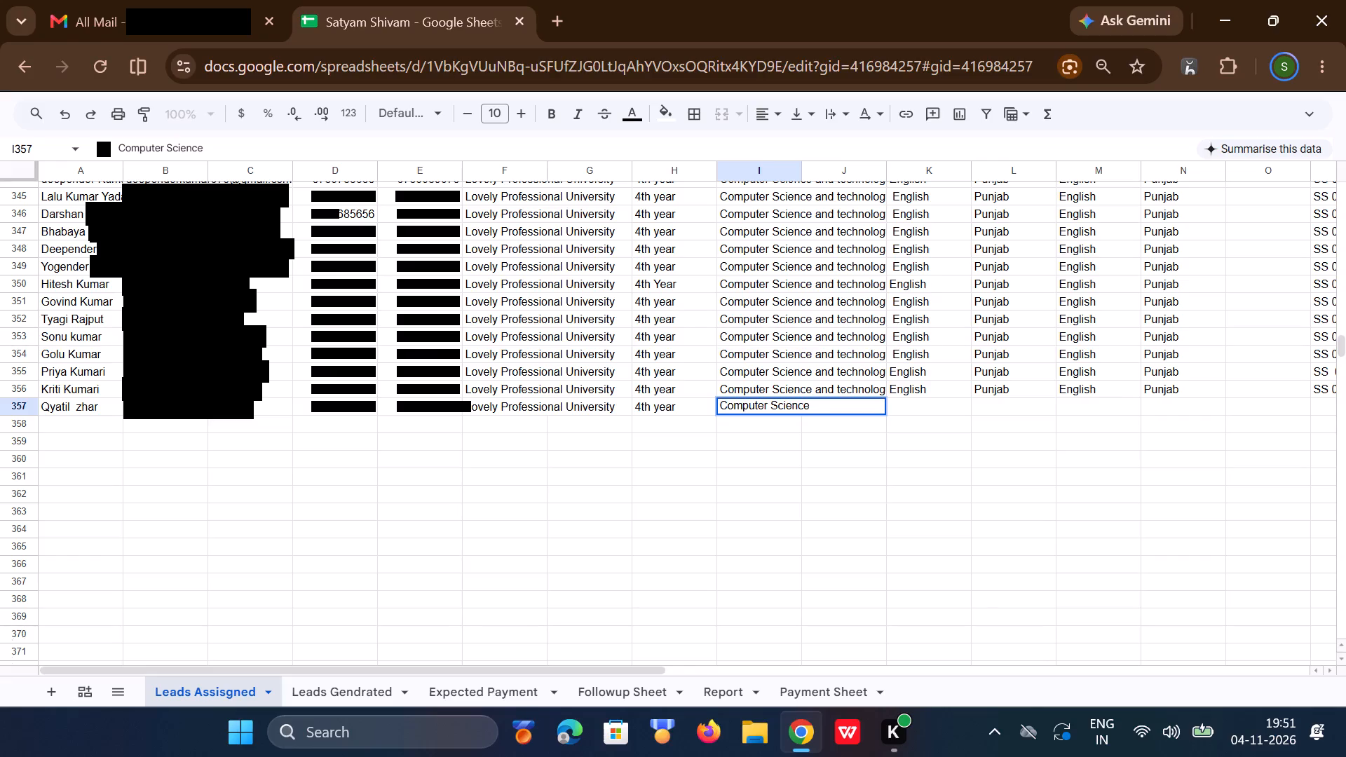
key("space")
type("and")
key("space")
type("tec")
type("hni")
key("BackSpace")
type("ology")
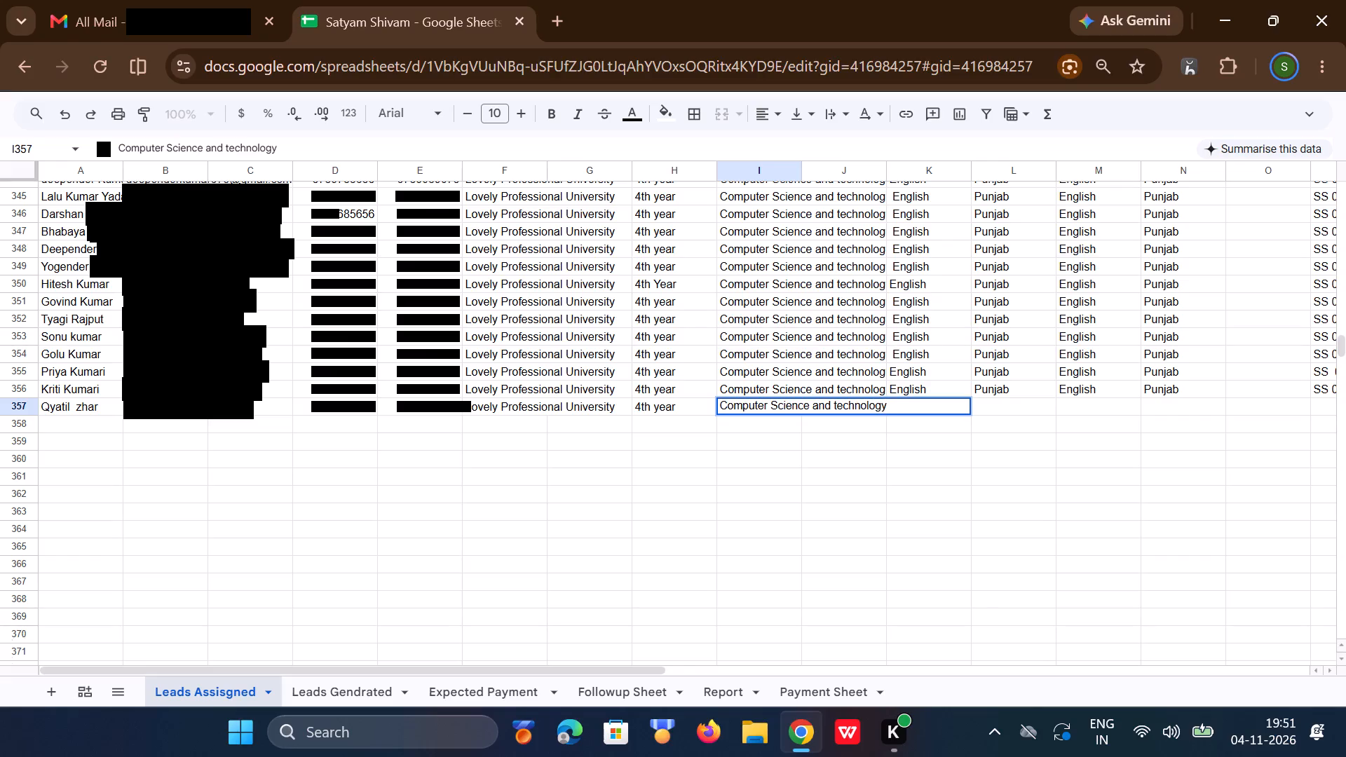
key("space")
left_click(932, 447)
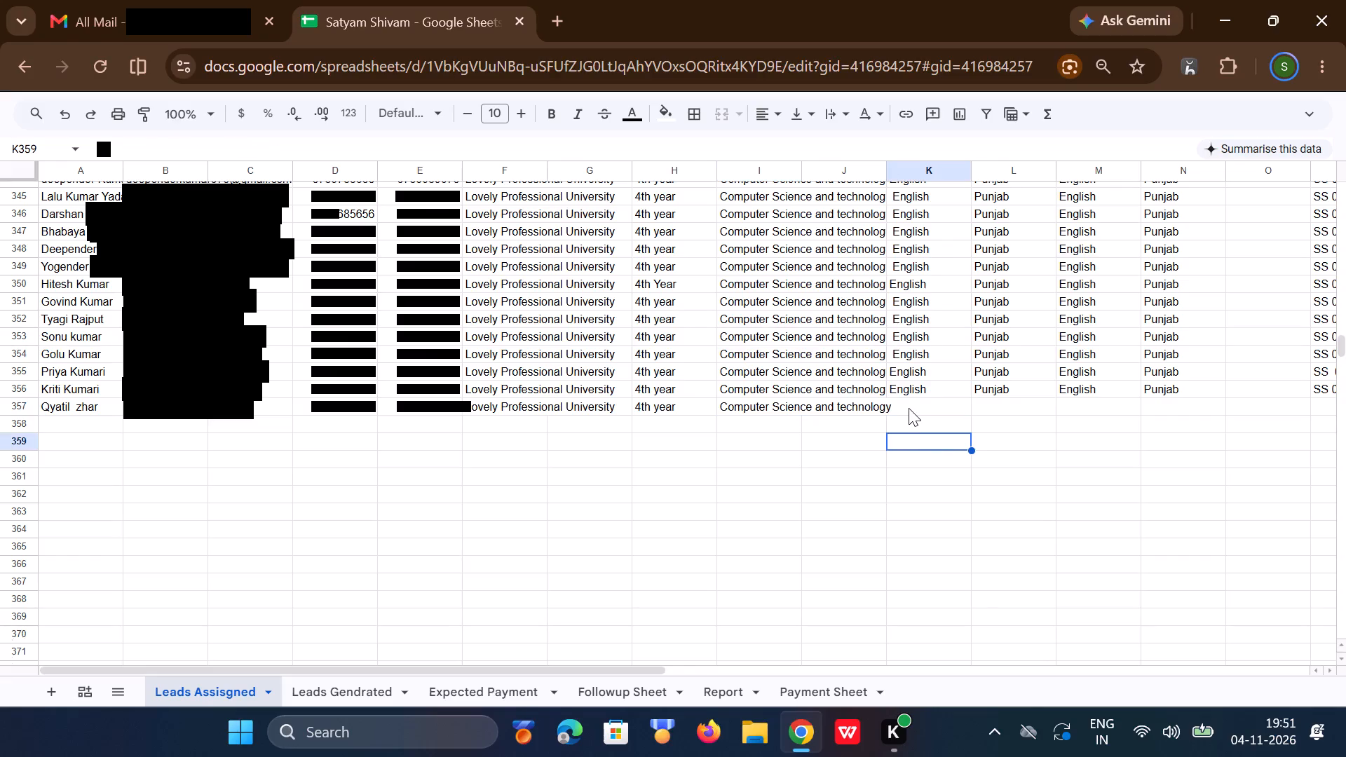
Enter "English" in cell K357, the first language column of the new lead row.
double_click(909, 408)
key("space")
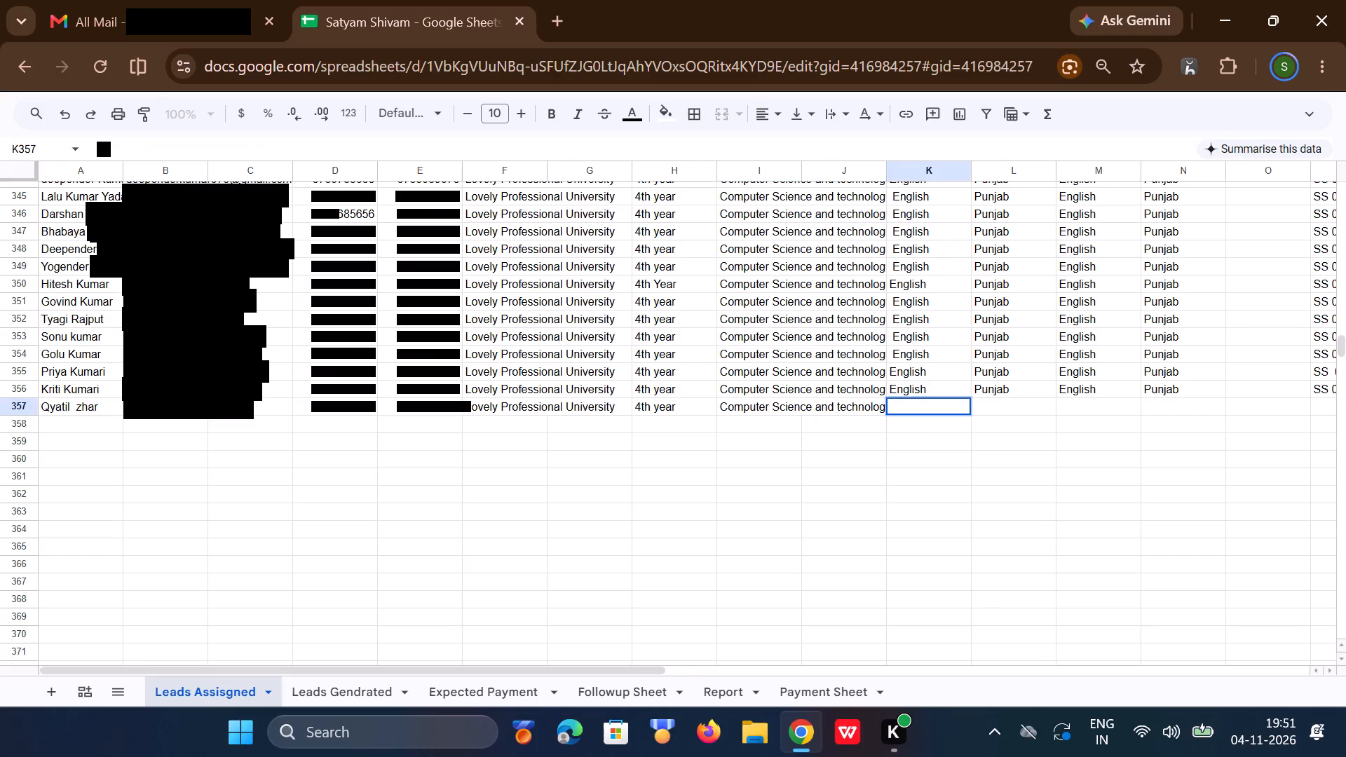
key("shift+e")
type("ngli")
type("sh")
Enter "Punjab" in cell L357, the first state column of the new lead row.
double_click(1009, 402)
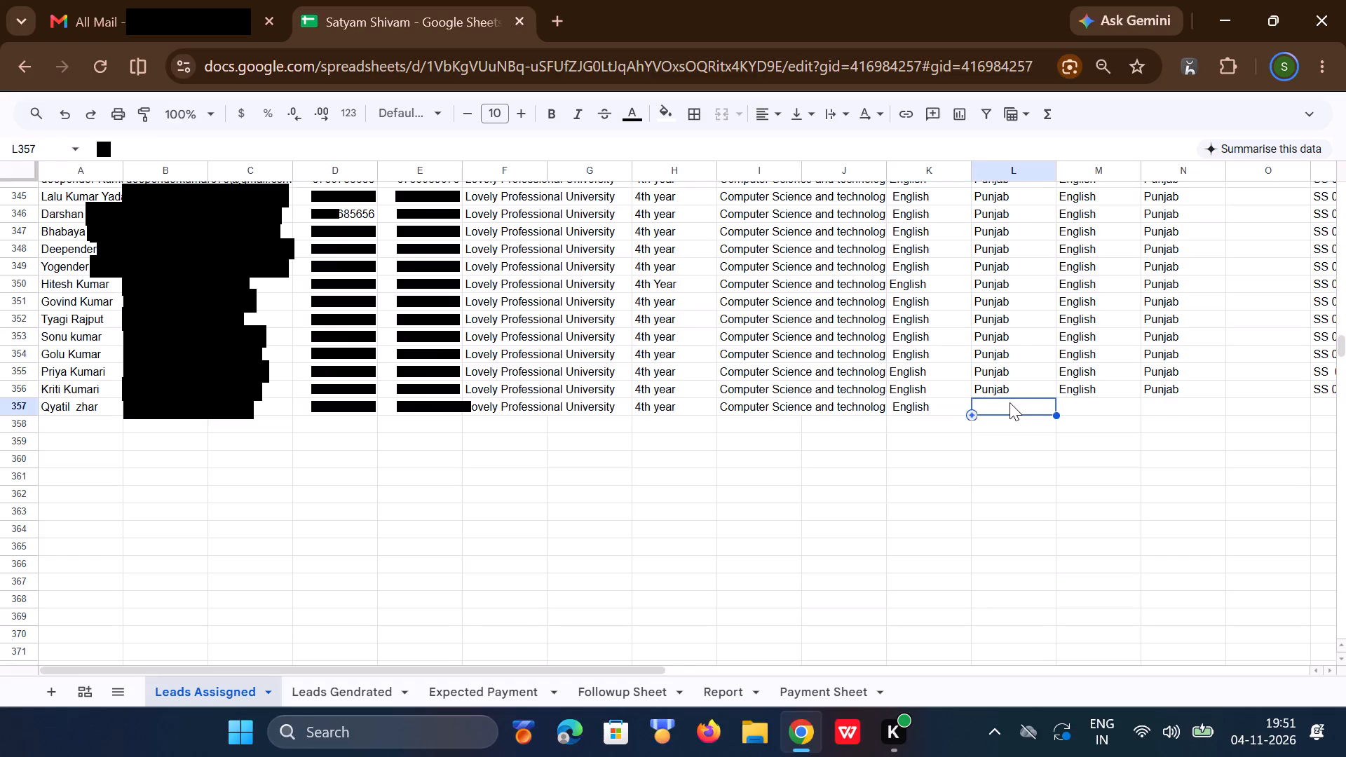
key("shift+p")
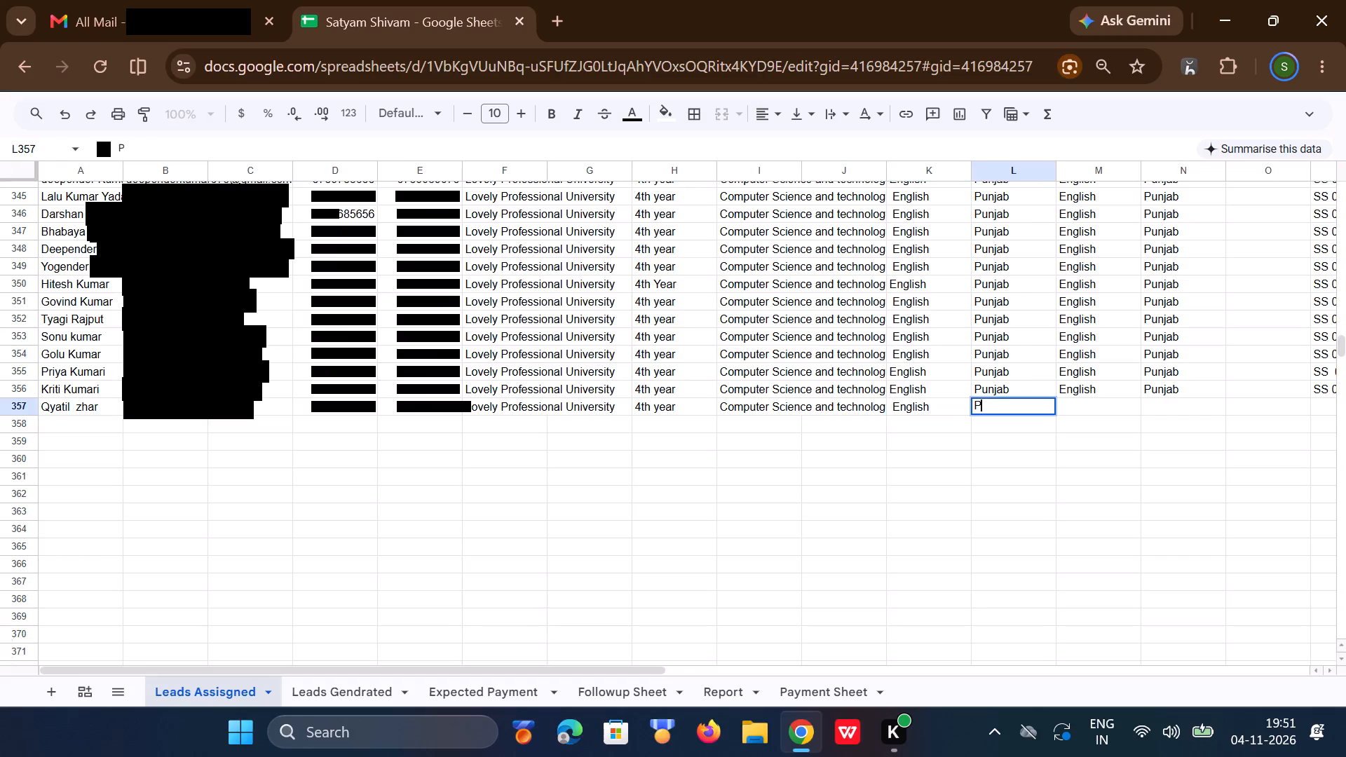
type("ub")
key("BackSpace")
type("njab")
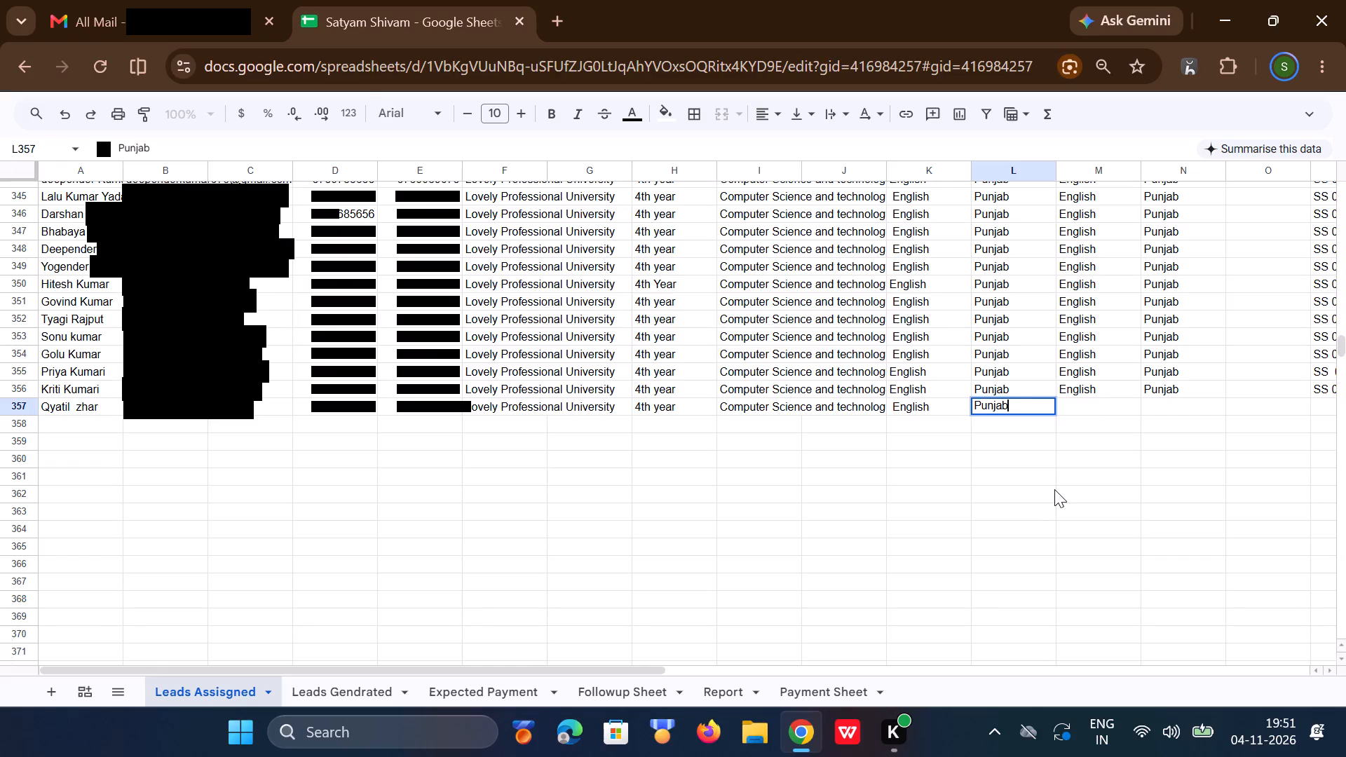
left_click(1168, 463)
Enter "English" in cell M357, the second language column of the new lead row.
double_click(1078, 409)
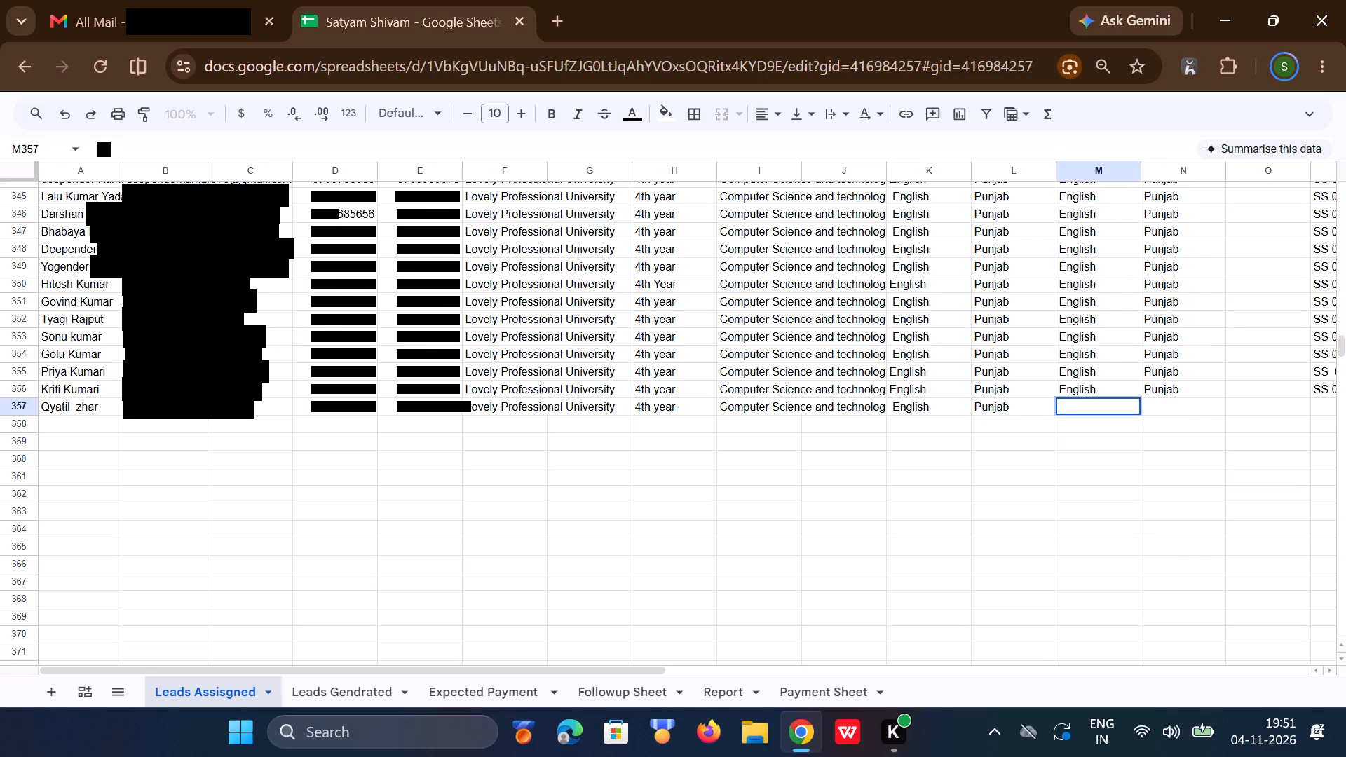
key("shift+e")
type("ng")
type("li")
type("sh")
Enter "Punjab" in cell N357, the second state column of the new lead row.
double_click(1150, 403)
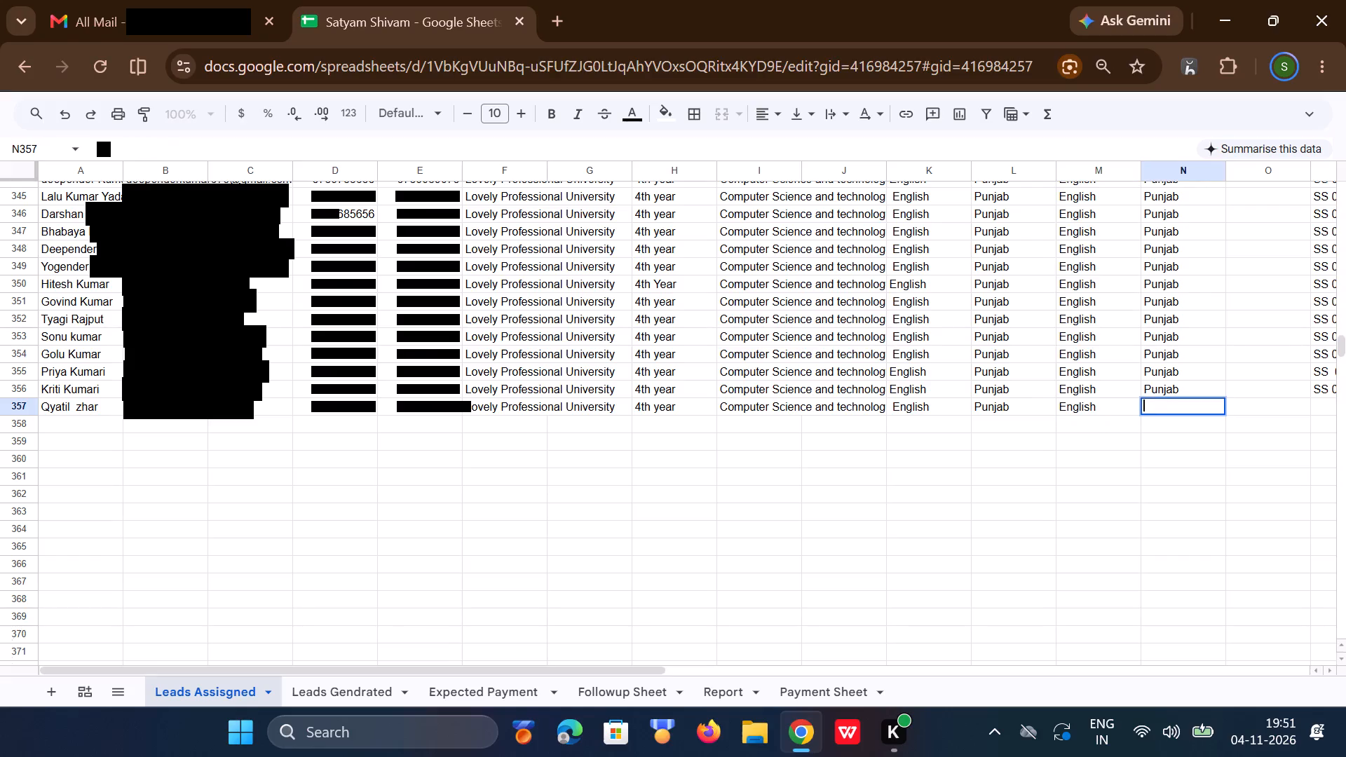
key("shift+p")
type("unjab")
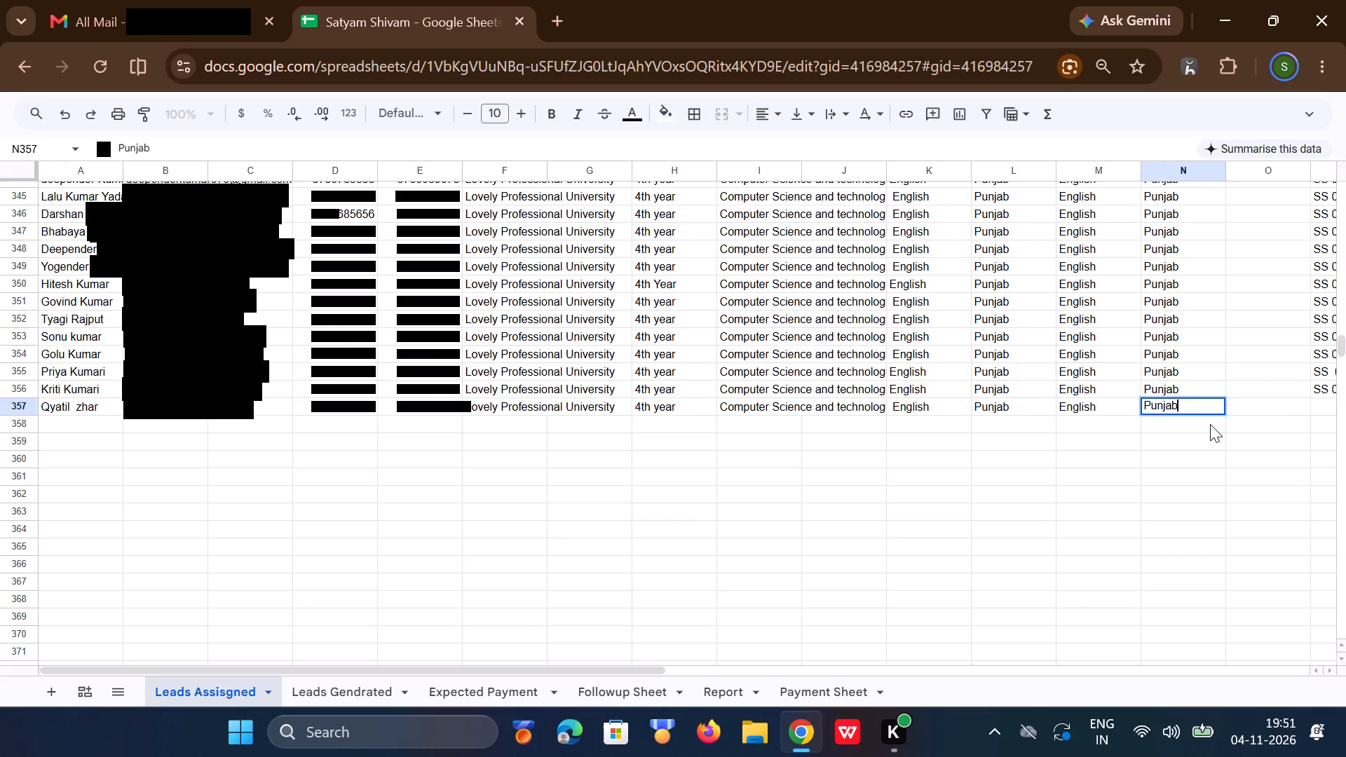
left_click(1049, 414)
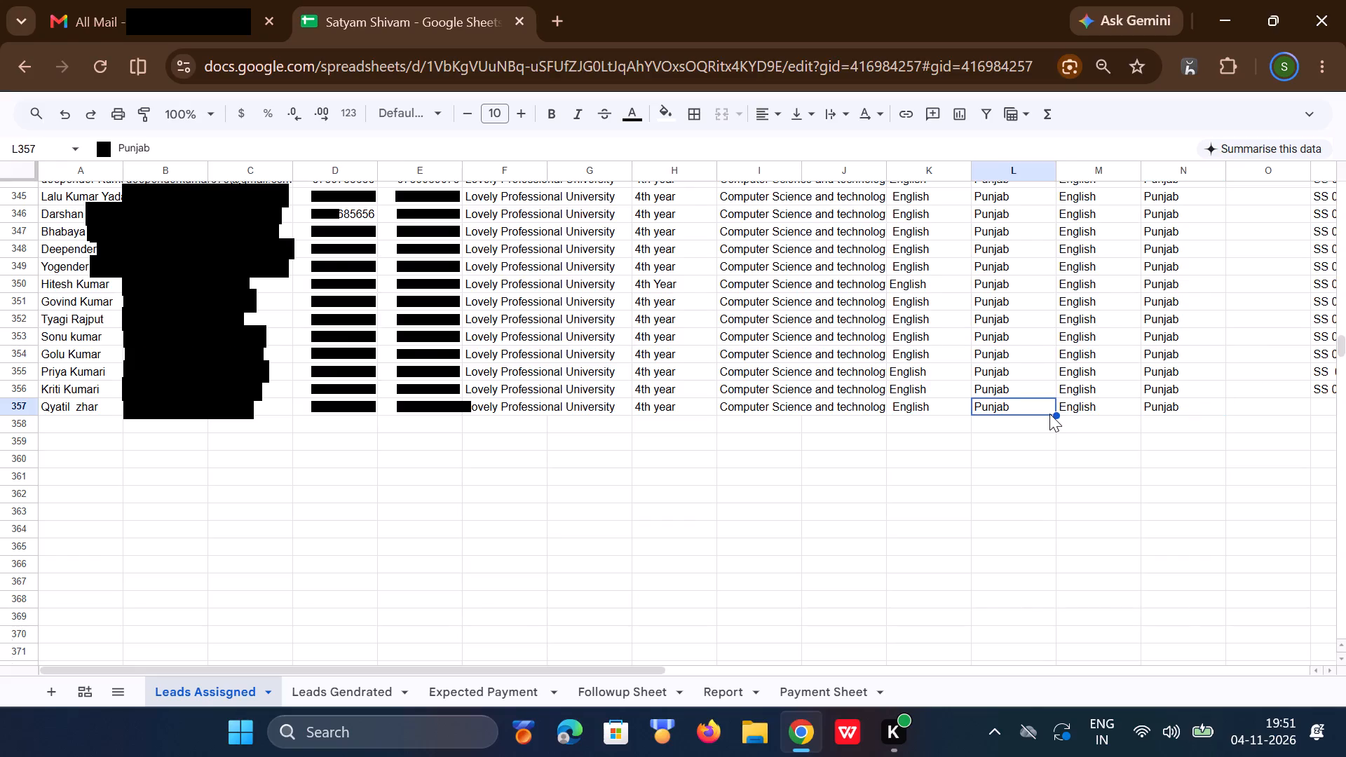
Enter the code "SS 010" in cell P357 of the new lead row.
scroll(1081, 456, "left", 2)
double_click(1155, 411)
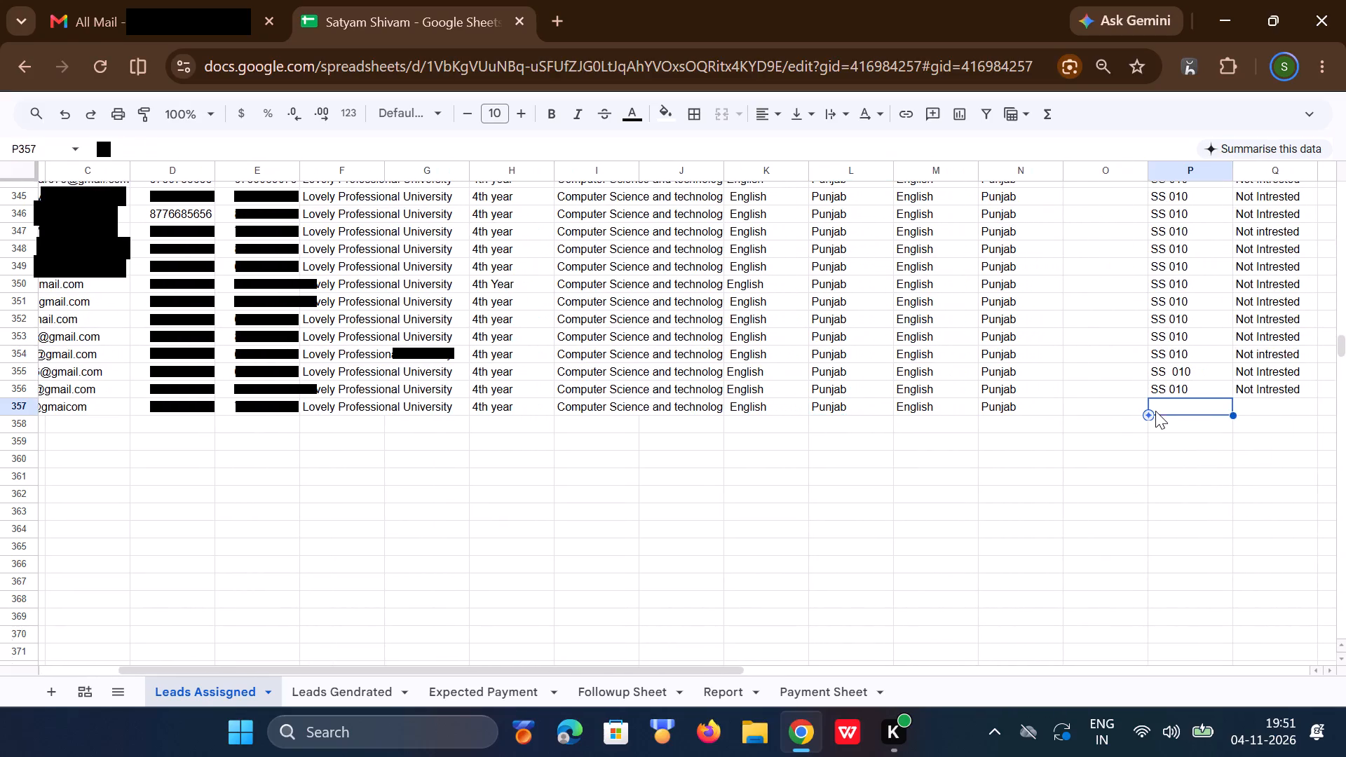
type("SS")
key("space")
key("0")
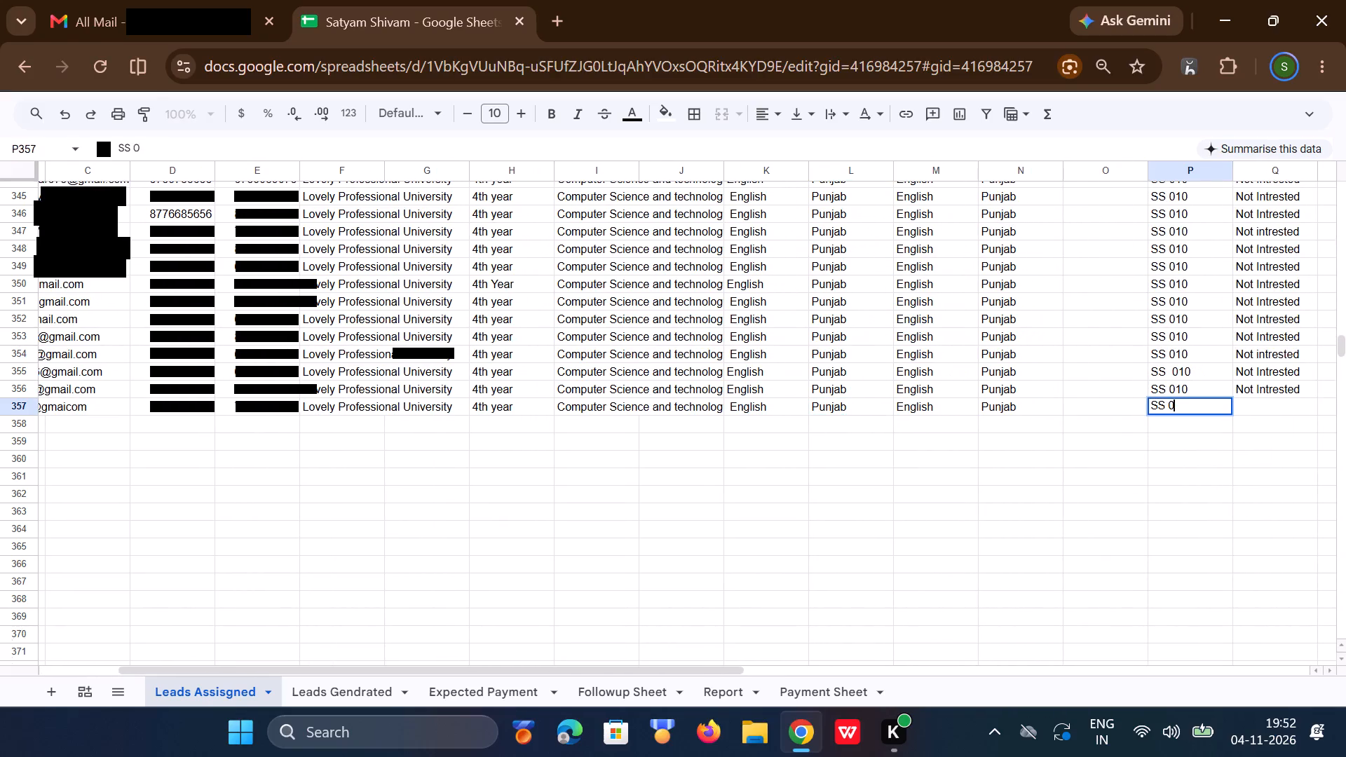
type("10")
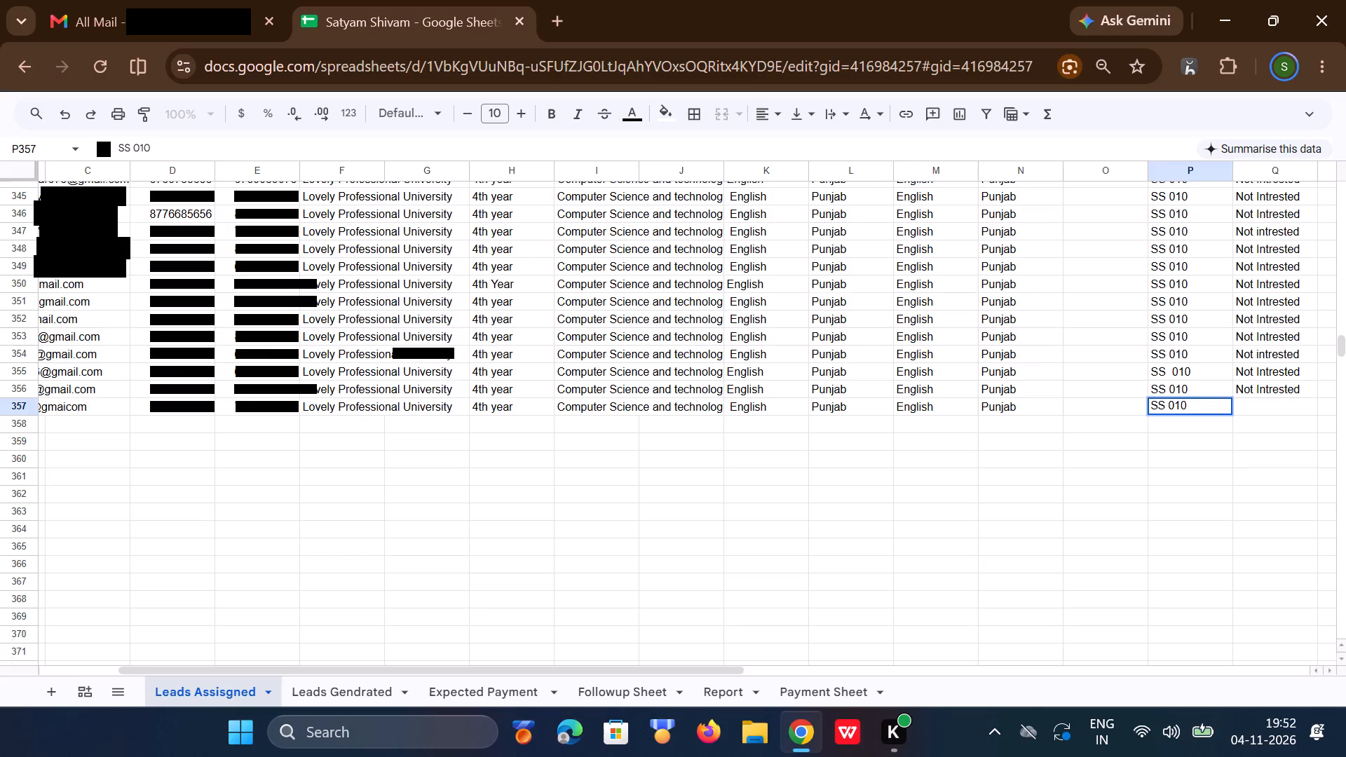
left_click(1310, 431)
Enter the lead status "Not Intrested" in cell Q357 of the new lead row.
left_click(1270, 398)
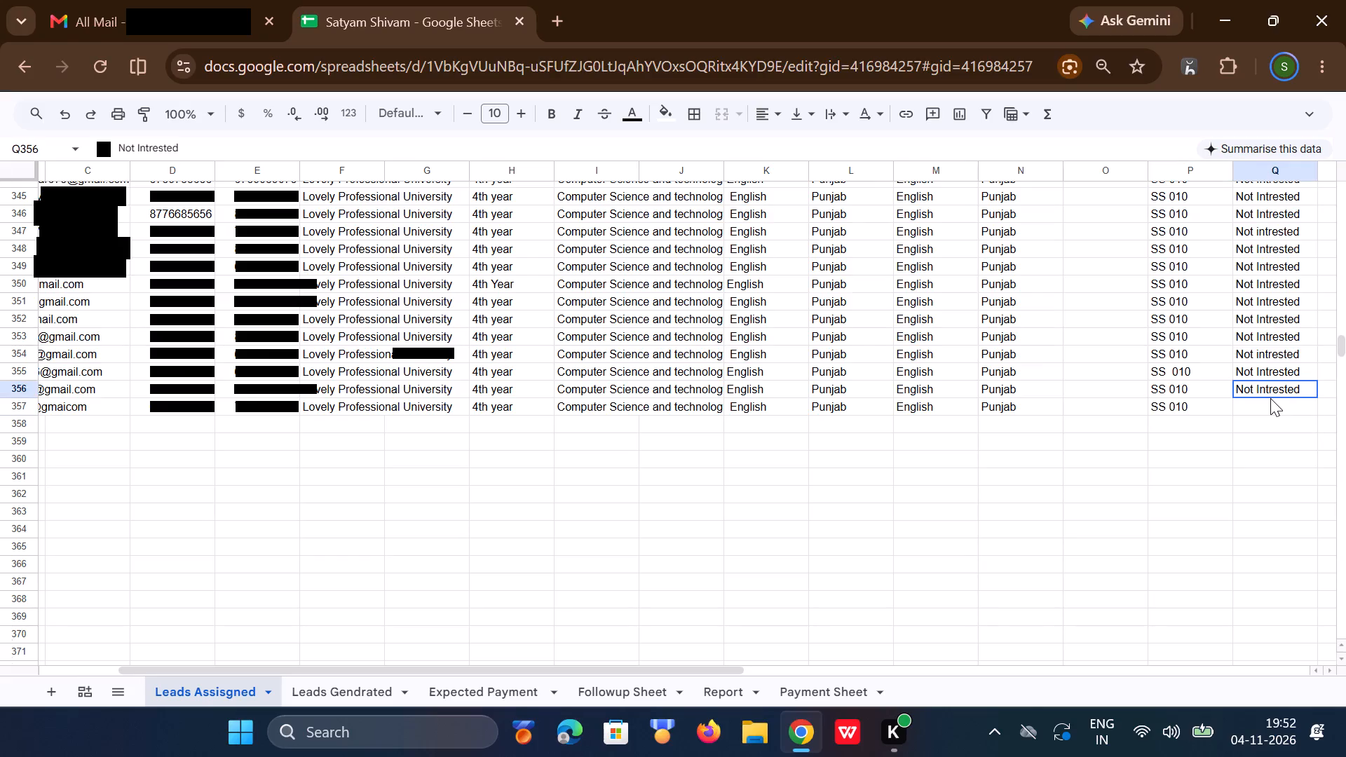
double_click(1270, 406)
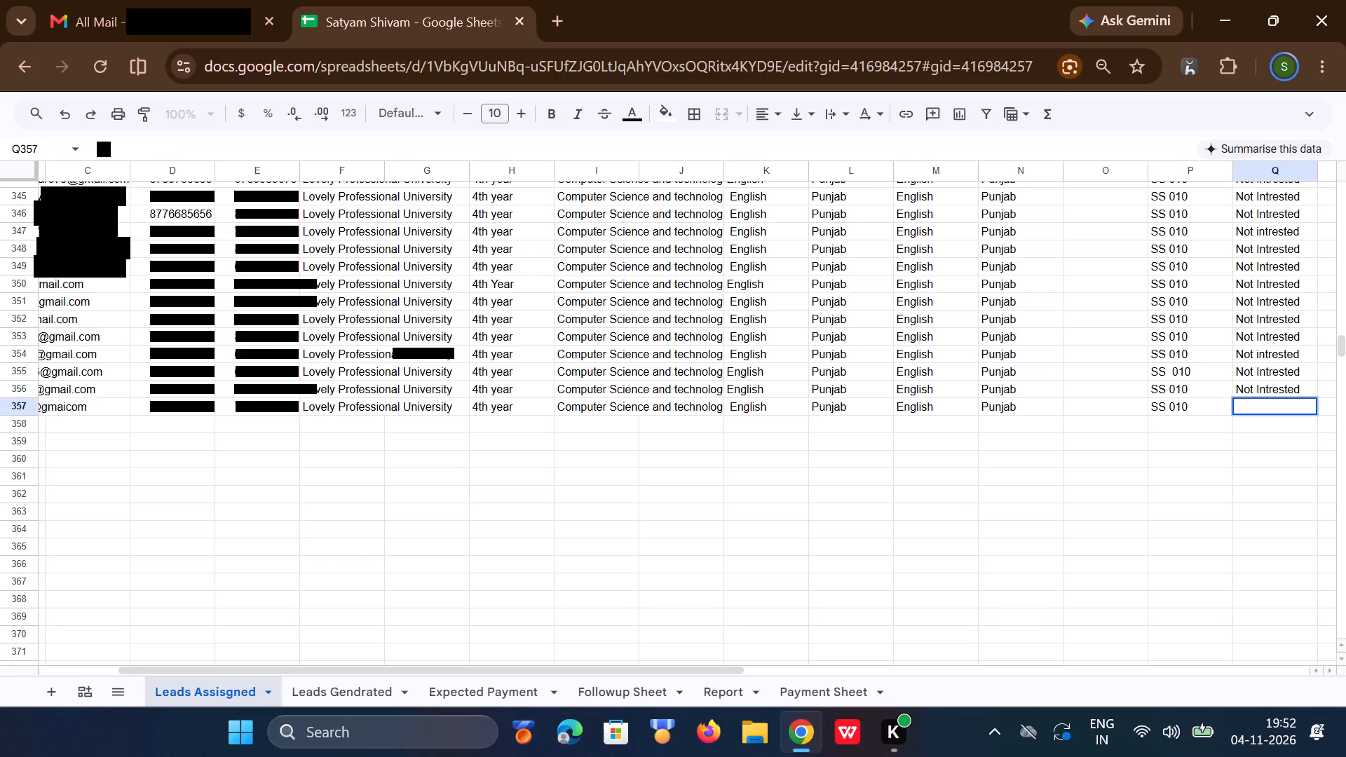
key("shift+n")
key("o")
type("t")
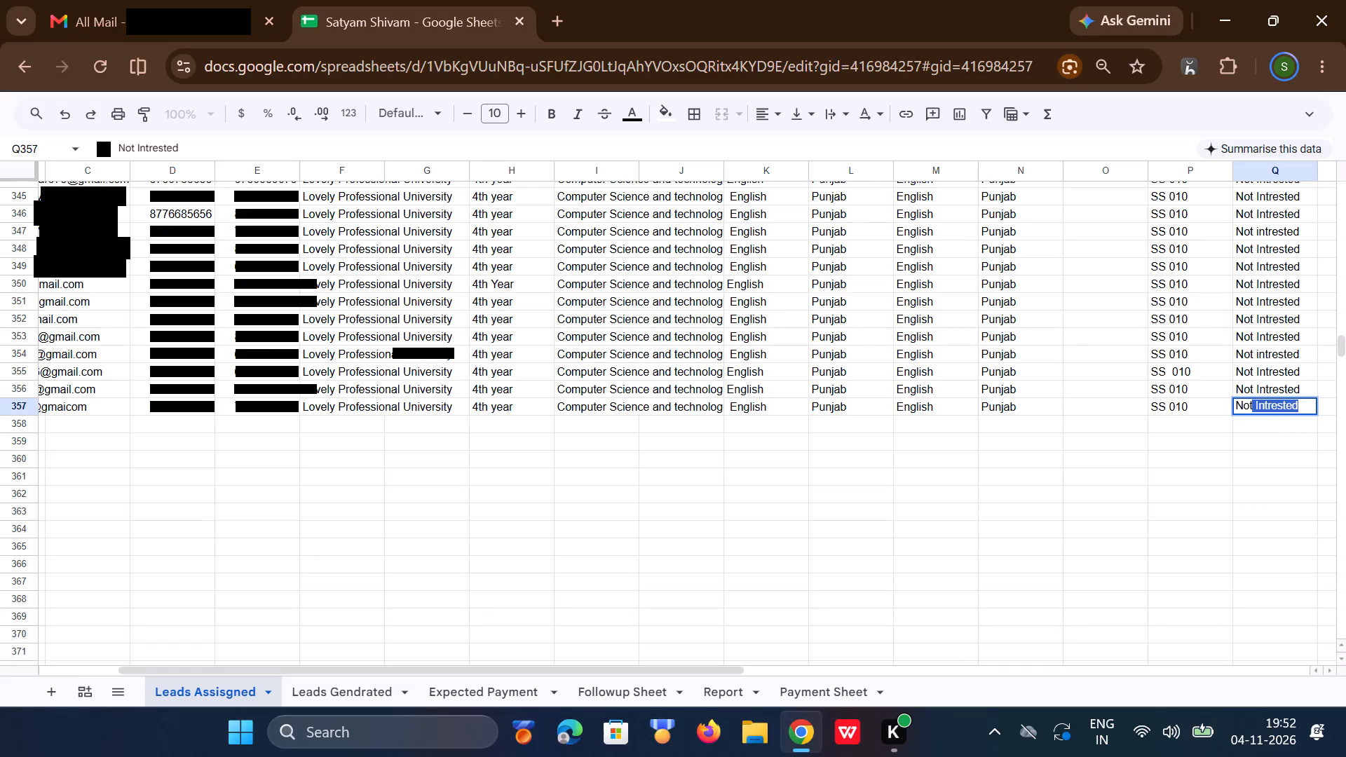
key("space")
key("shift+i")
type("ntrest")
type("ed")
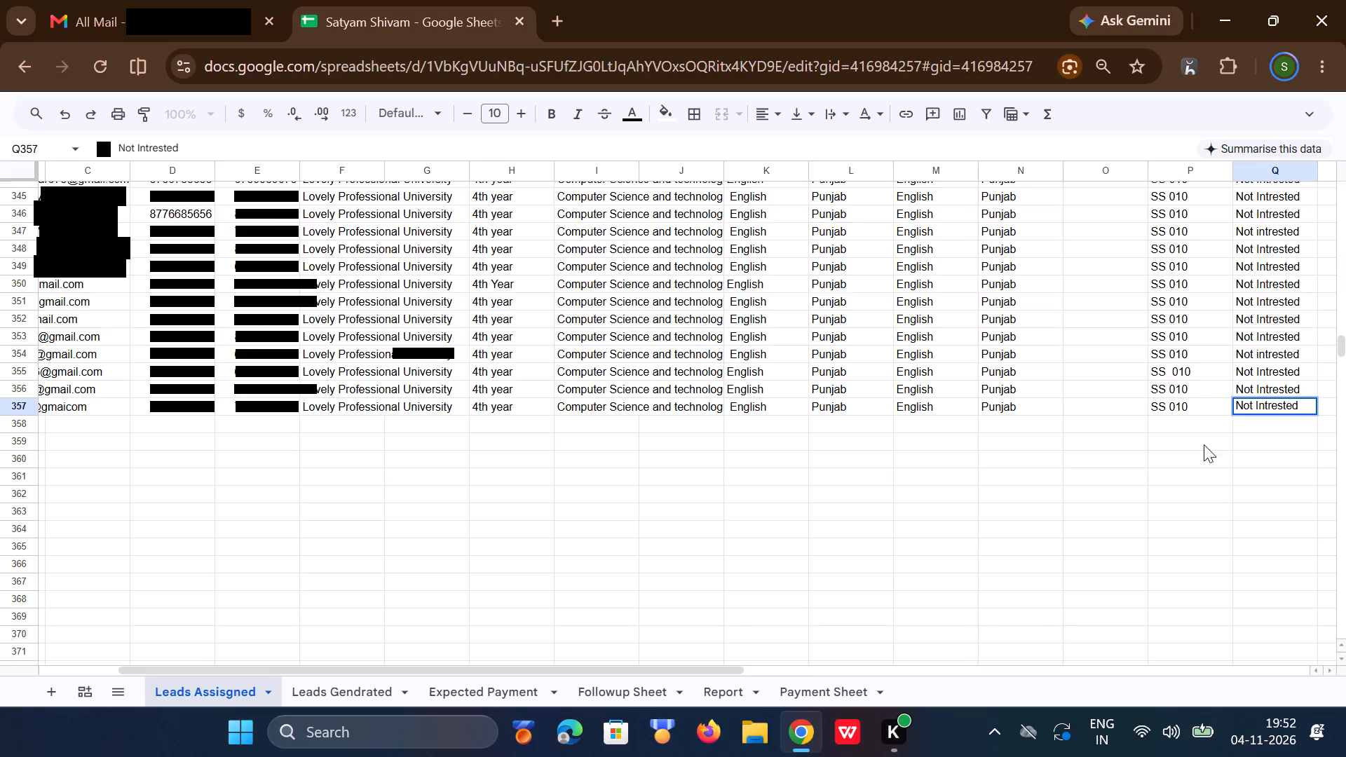
left_click(1193, 451)
Open cell A358, the name cell of the next empty lead row, for editing.
scroll(1045, 495, "left", 2)
scroll(1045, 495, "right", 6)
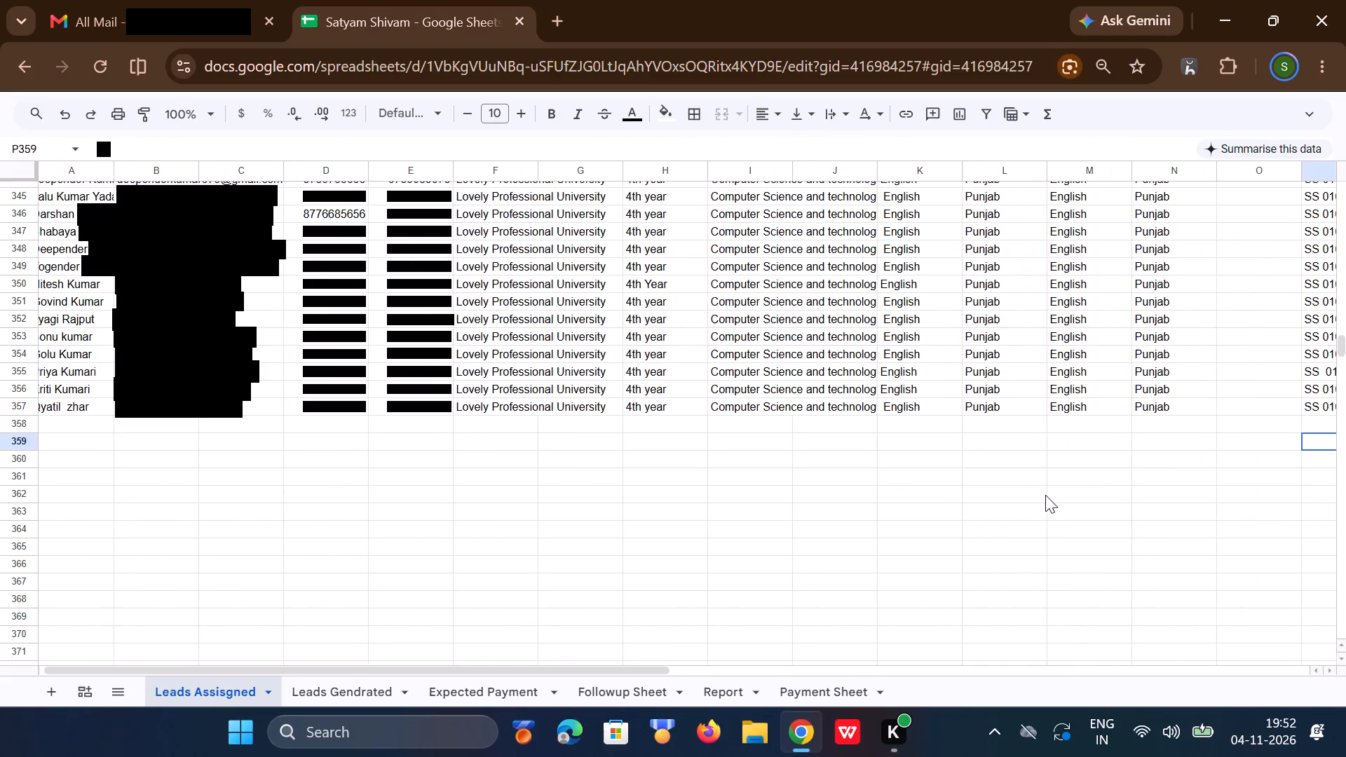
double_click(60, 427)
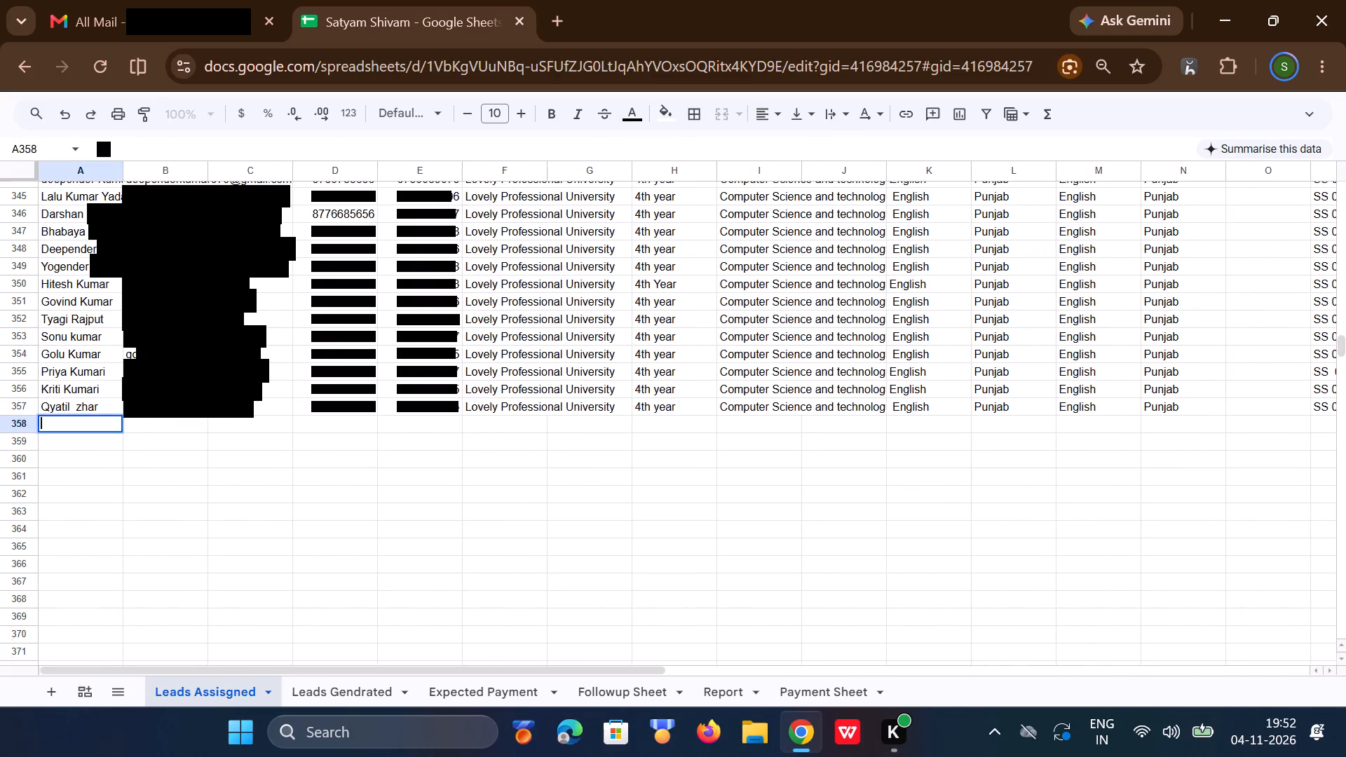
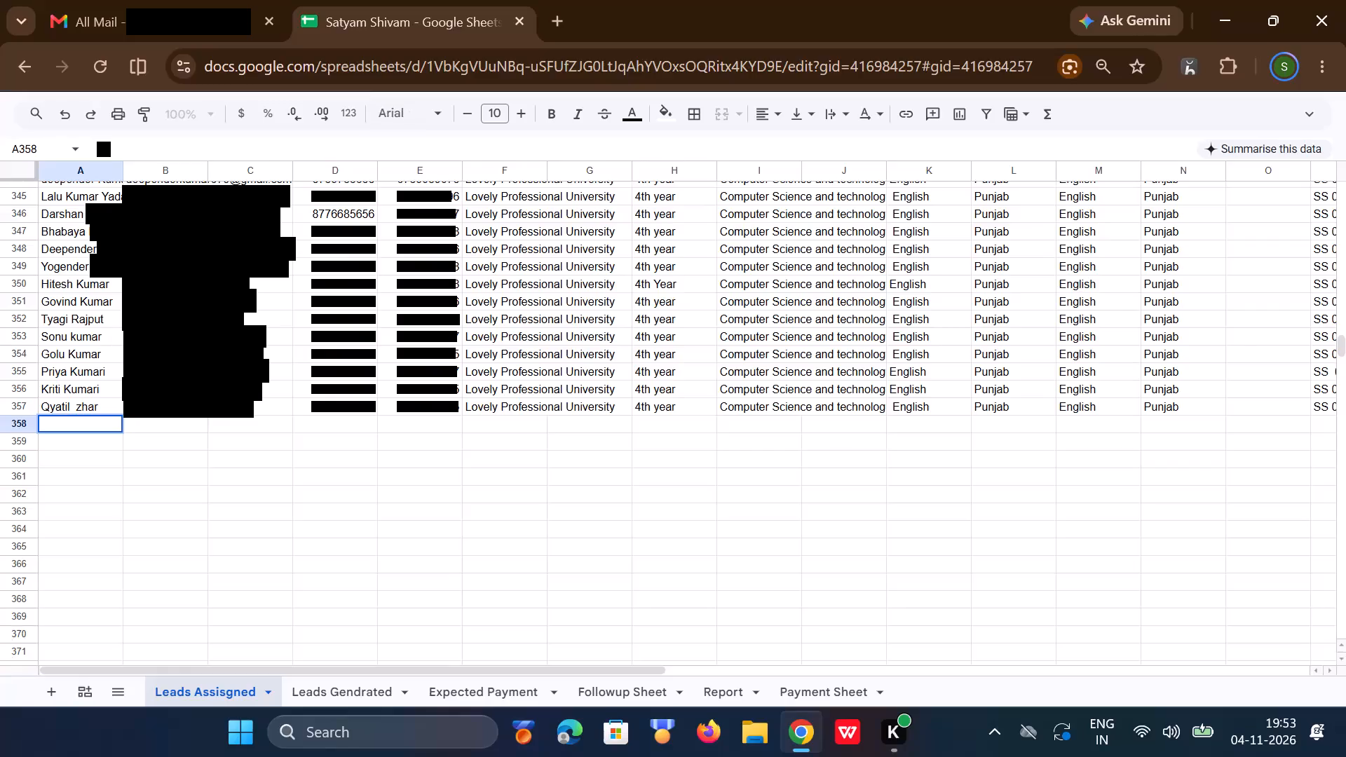
Enter the lead's full name in cell A358 of the new lead row.
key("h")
key("BackSpace")
key("BackSpace")
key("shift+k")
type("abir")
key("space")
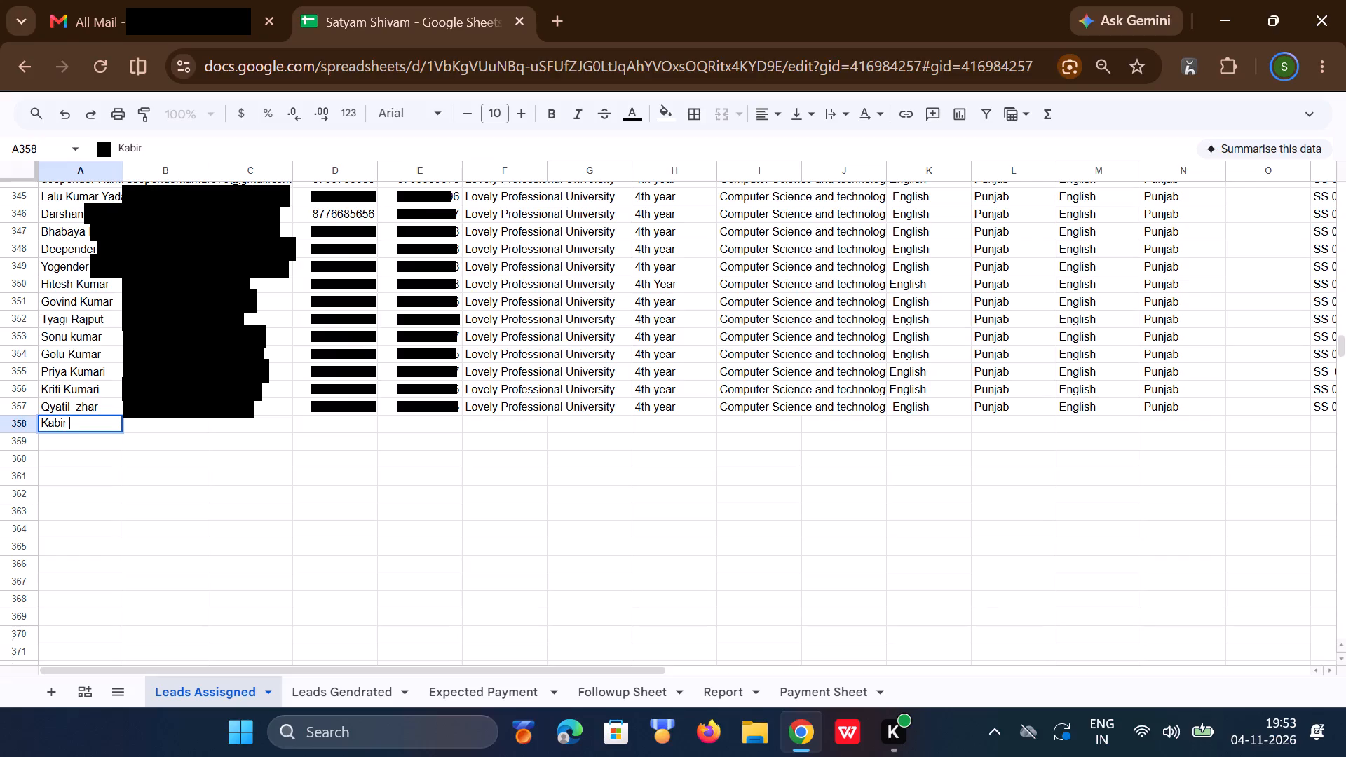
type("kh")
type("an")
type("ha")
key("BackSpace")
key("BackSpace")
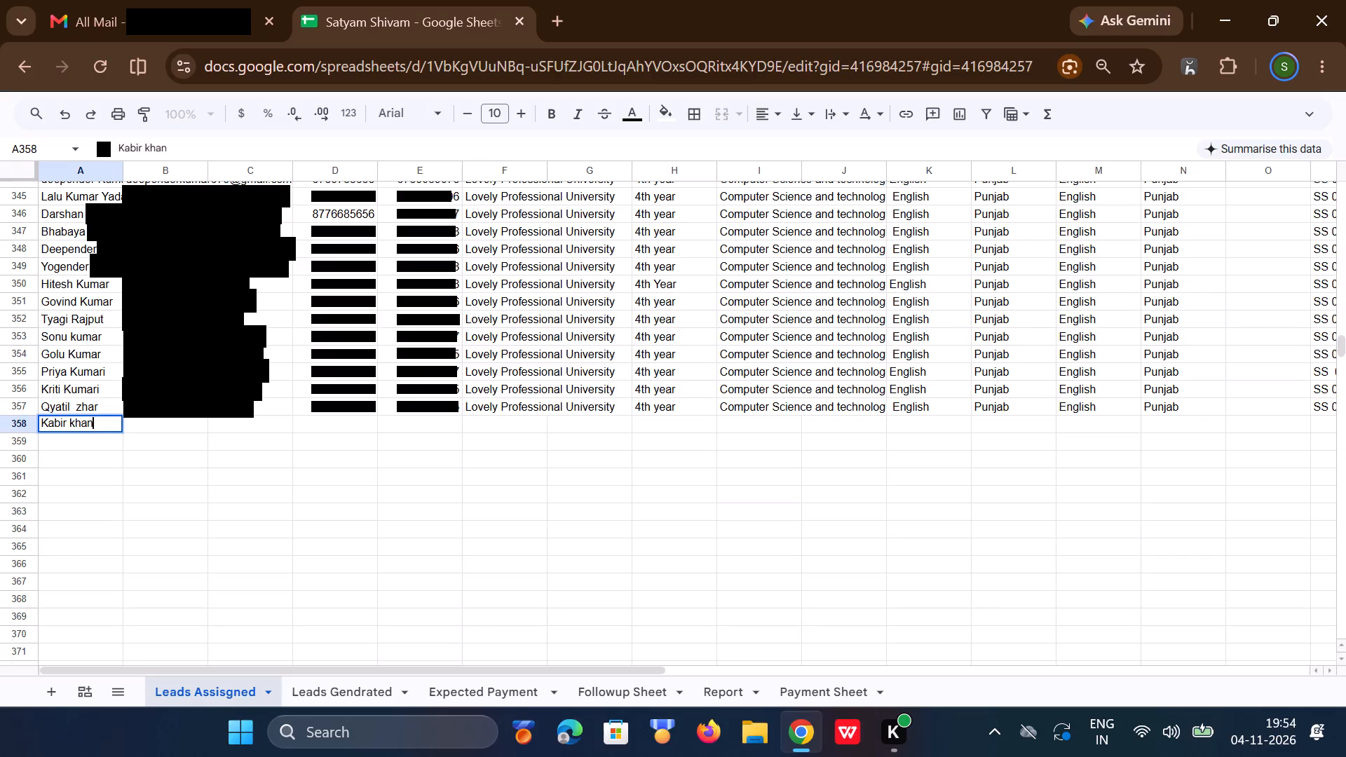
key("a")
Enter the lead's e-mail address in cell B358 of the new lead row.
double_click(145, 423)
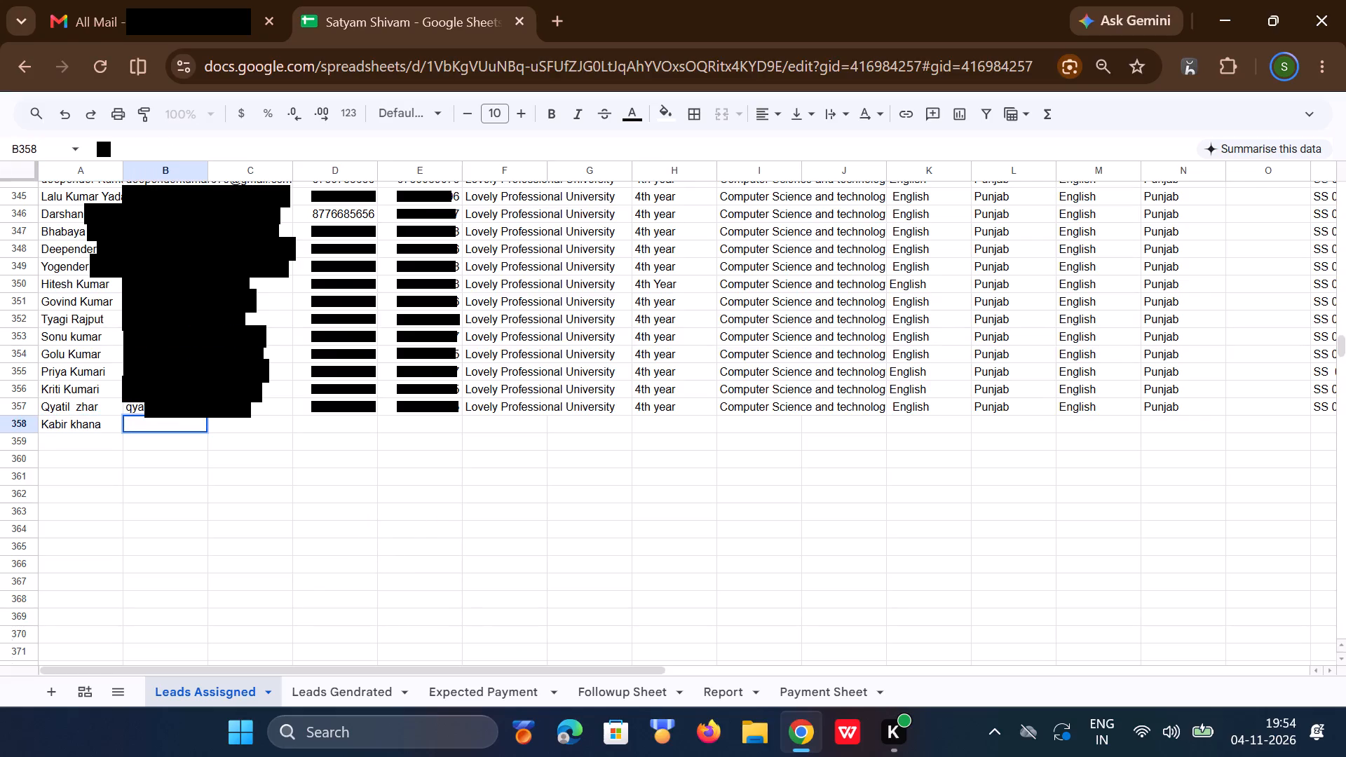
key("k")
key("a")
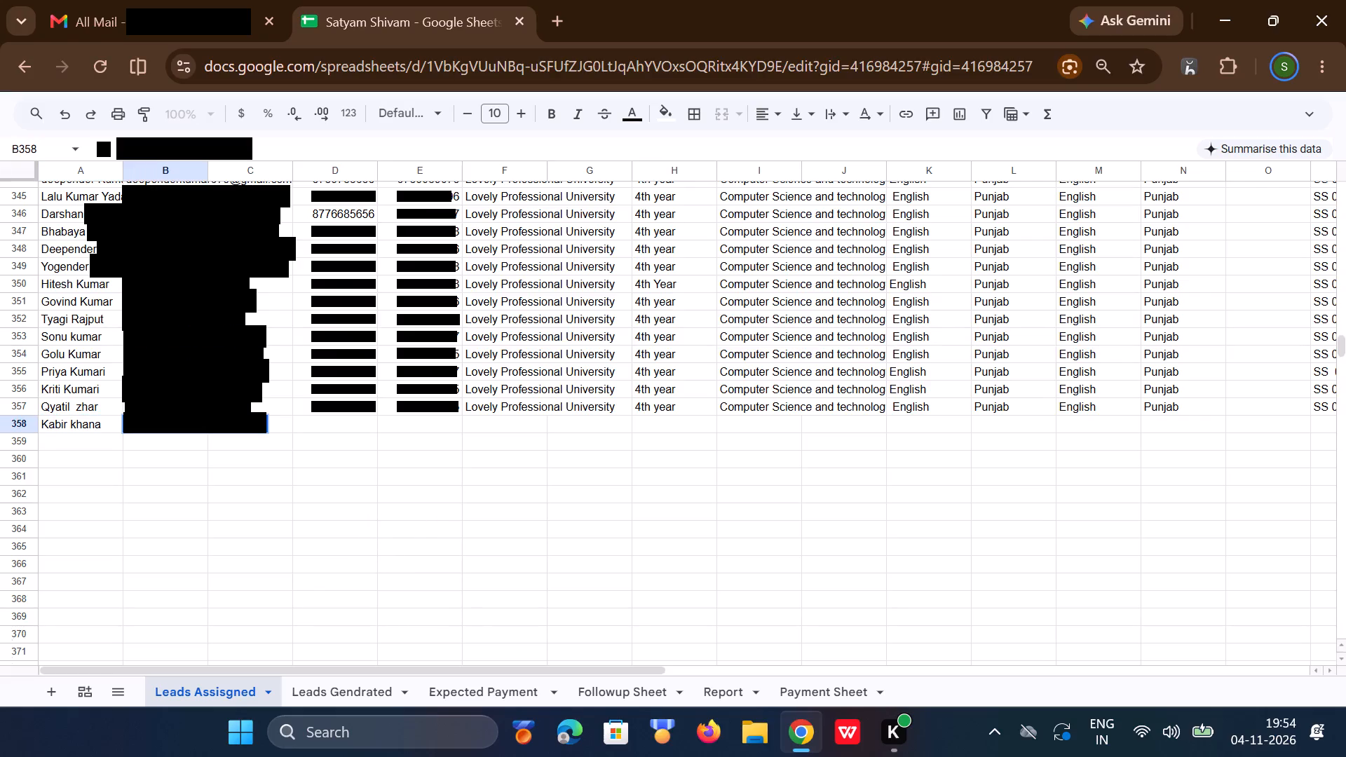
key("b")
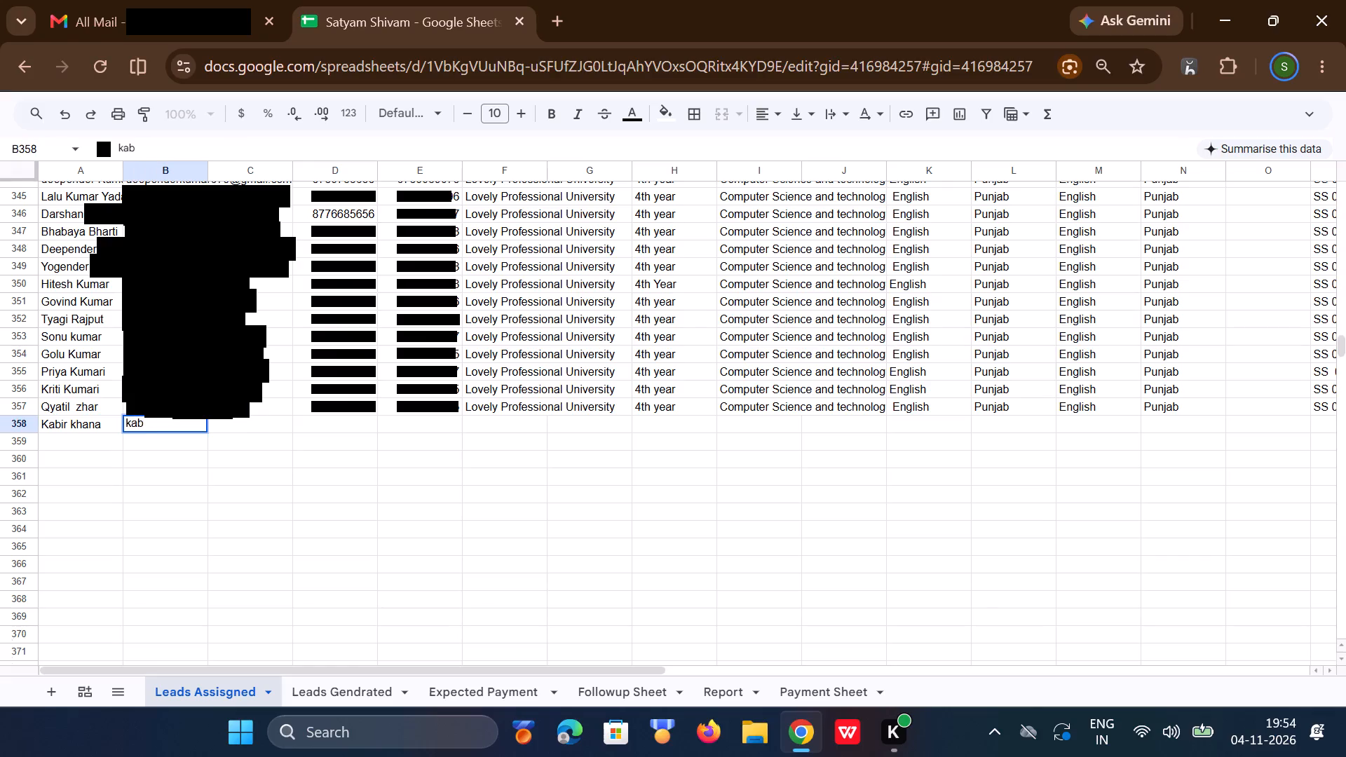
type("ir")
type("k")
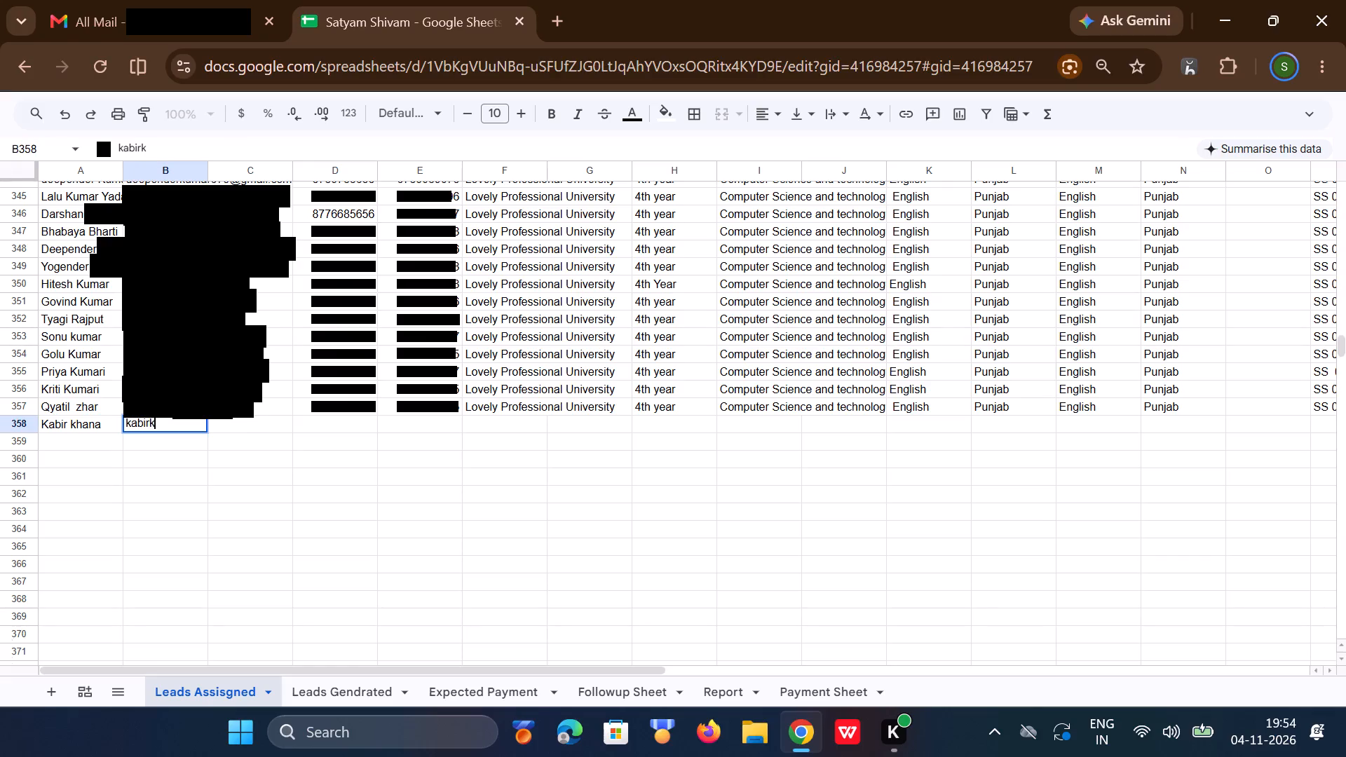
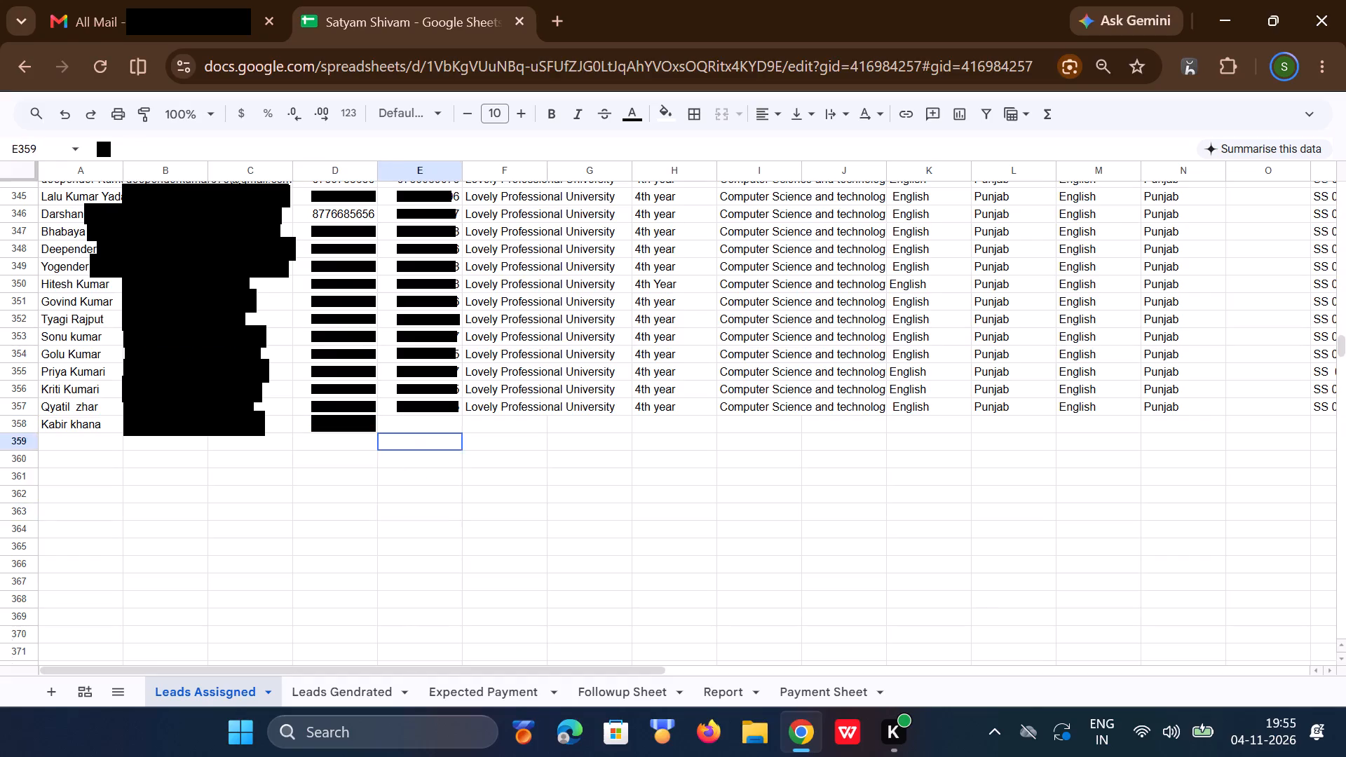
Select the empty cell E358 in the new lead's row for entry.
left_click(411, 426)
left_click(411, 426)
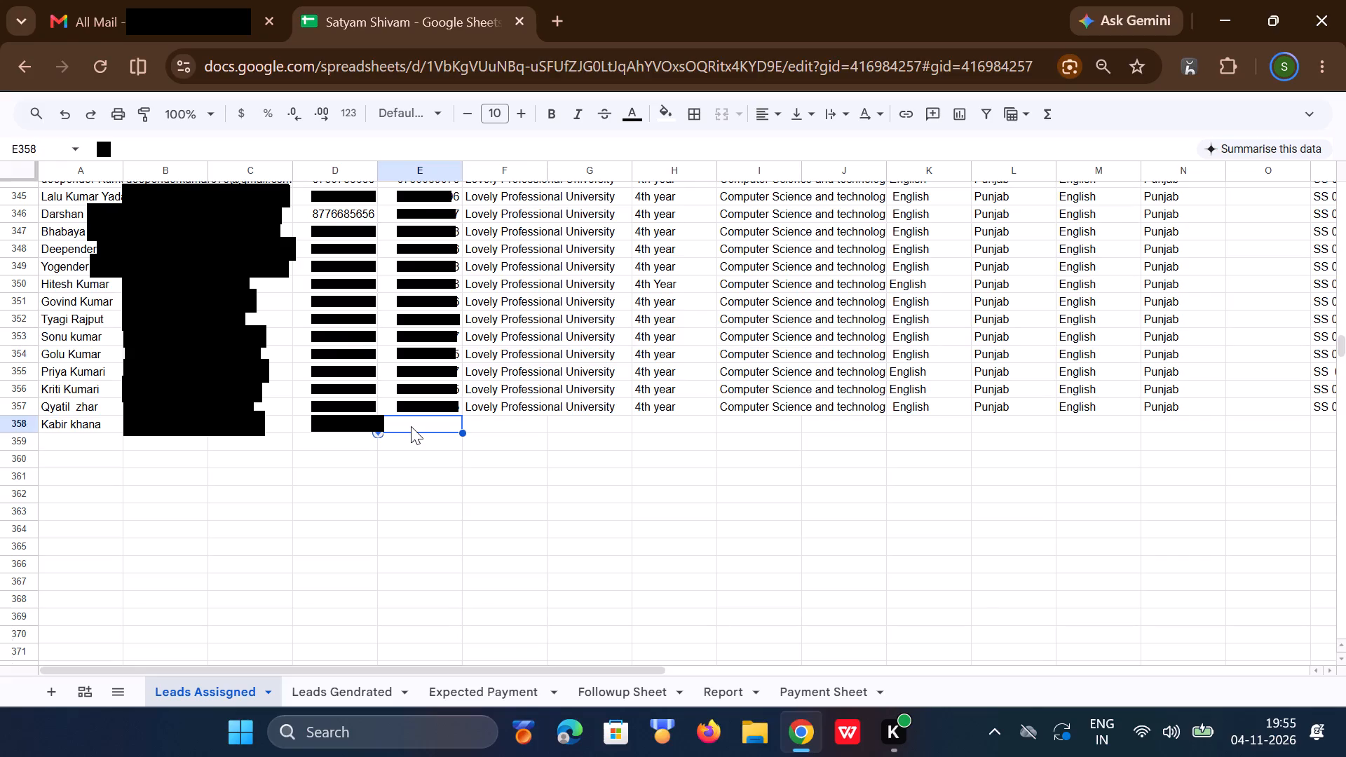
left_click(411, 426)
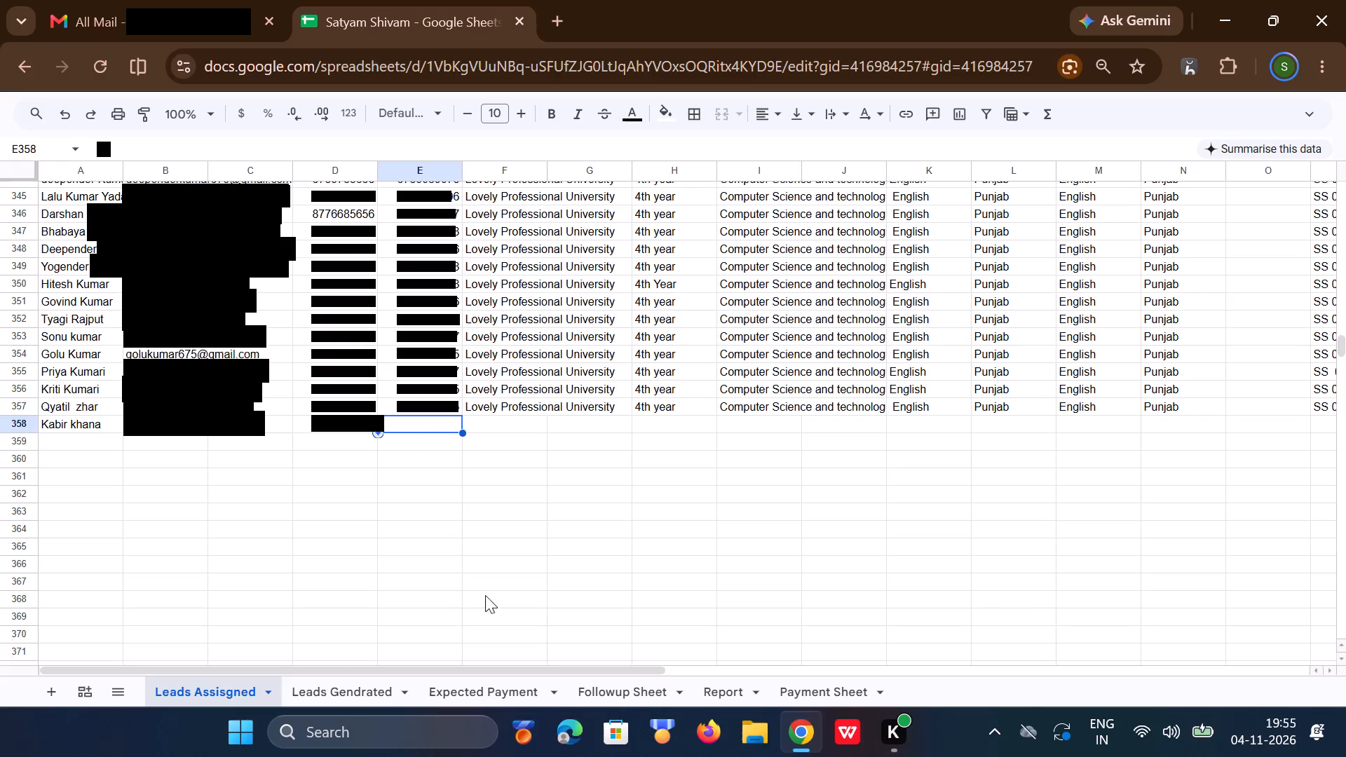
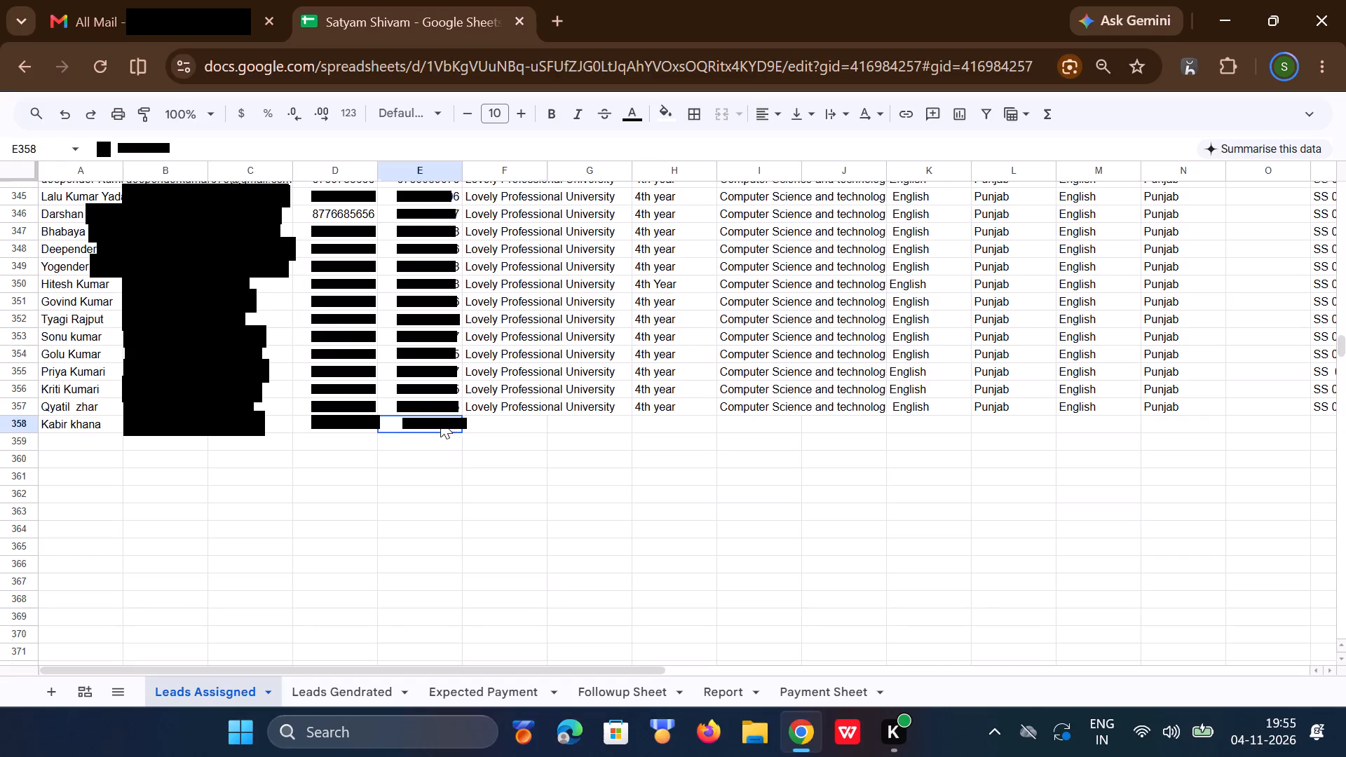
Finish entering the contact number in cell E358 of the new lead's row.
key("8")
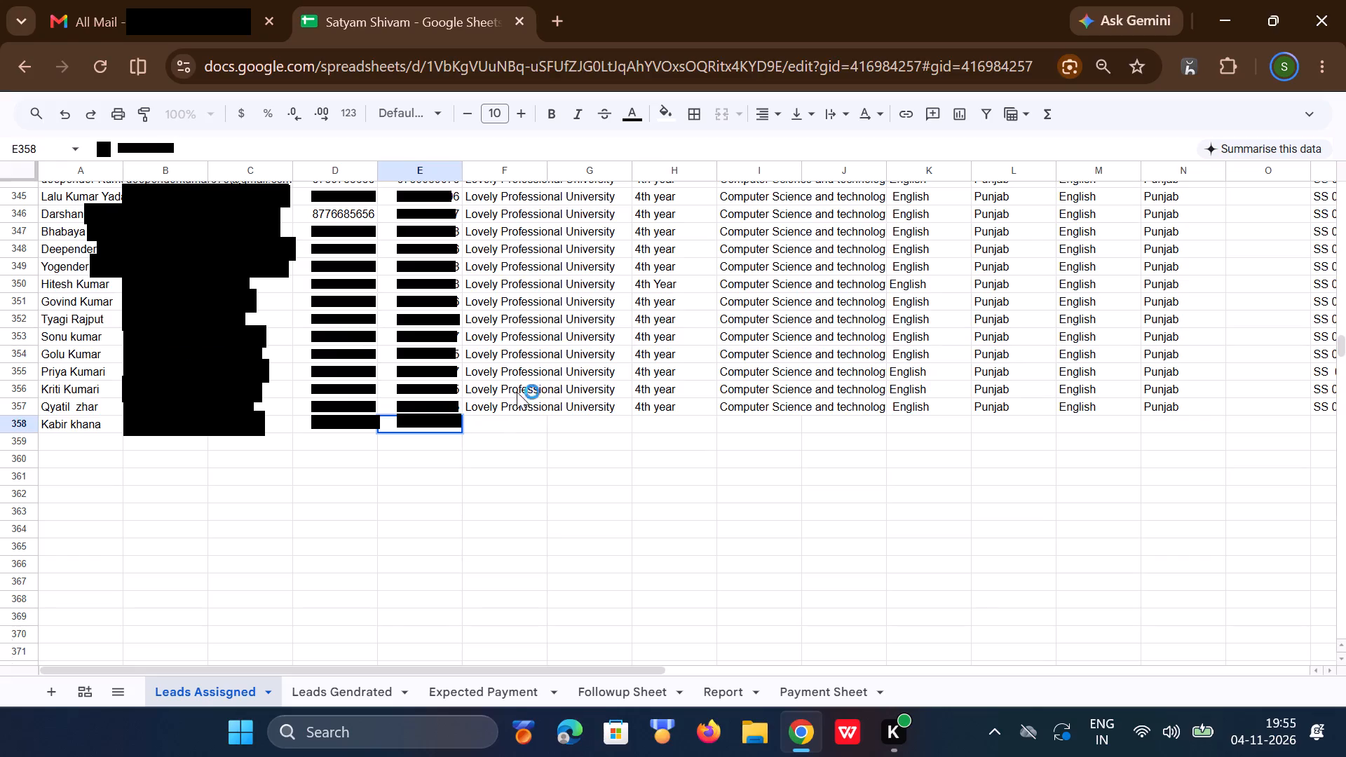
Enter Lovely Professional University as the new lead's university in cell F358.
double_click(503, 439)
double_click(503, 419)
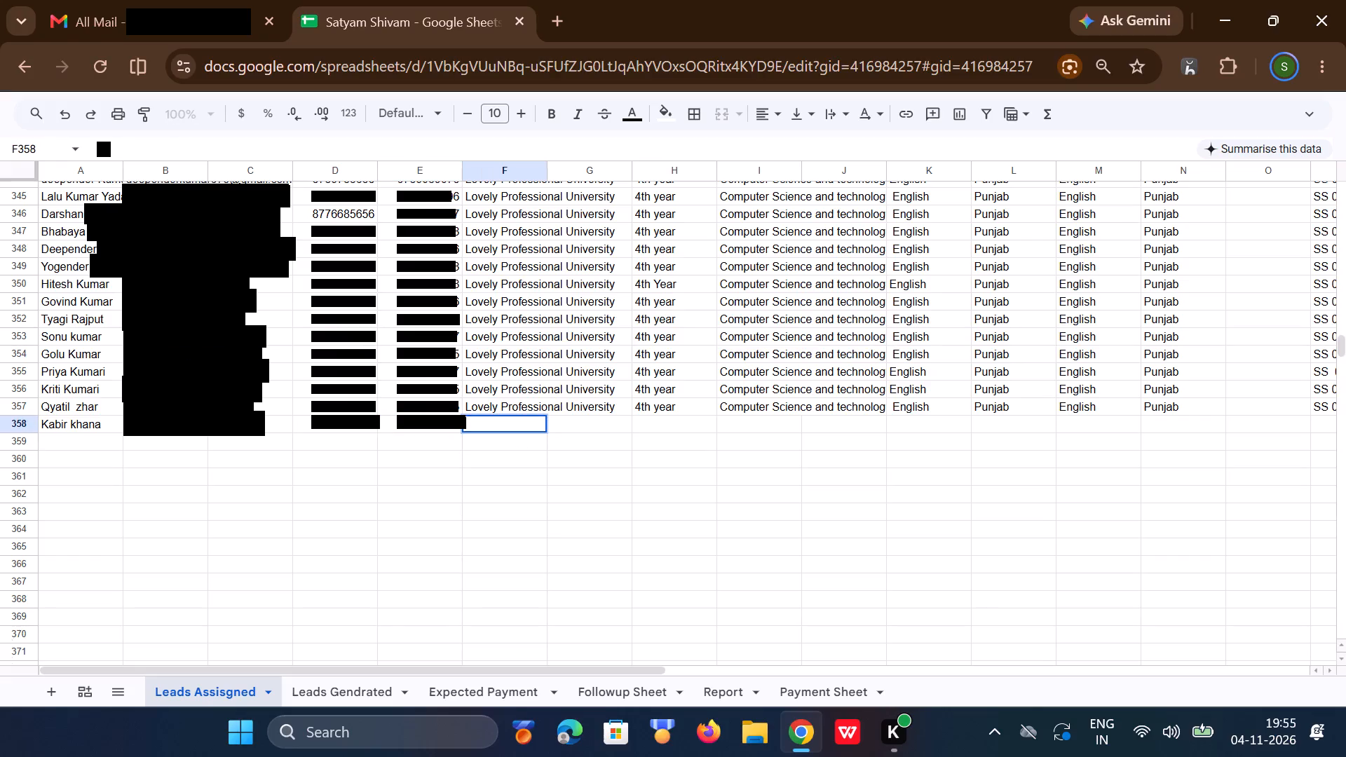
type("Lo")
type("vely")
key("space")
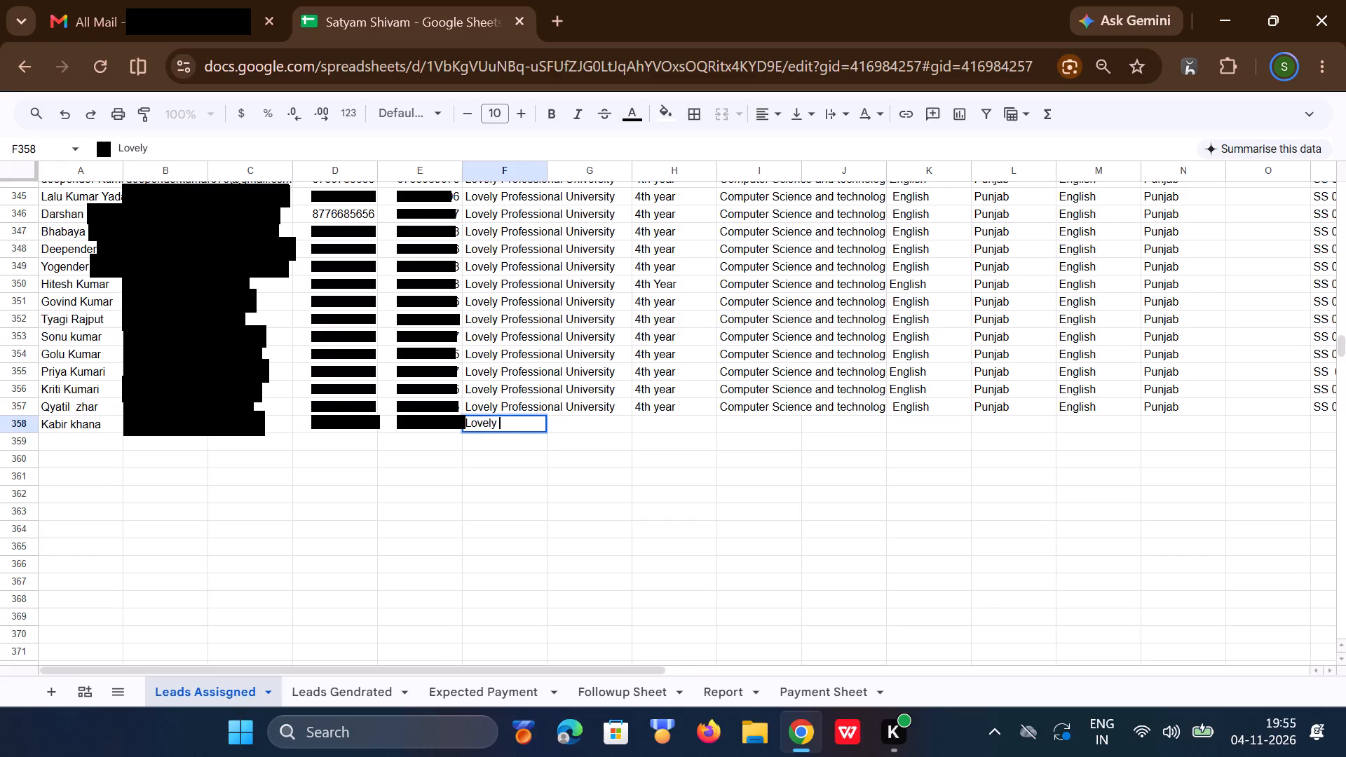
key("shift+p")
type("rofe")
type("ssio")
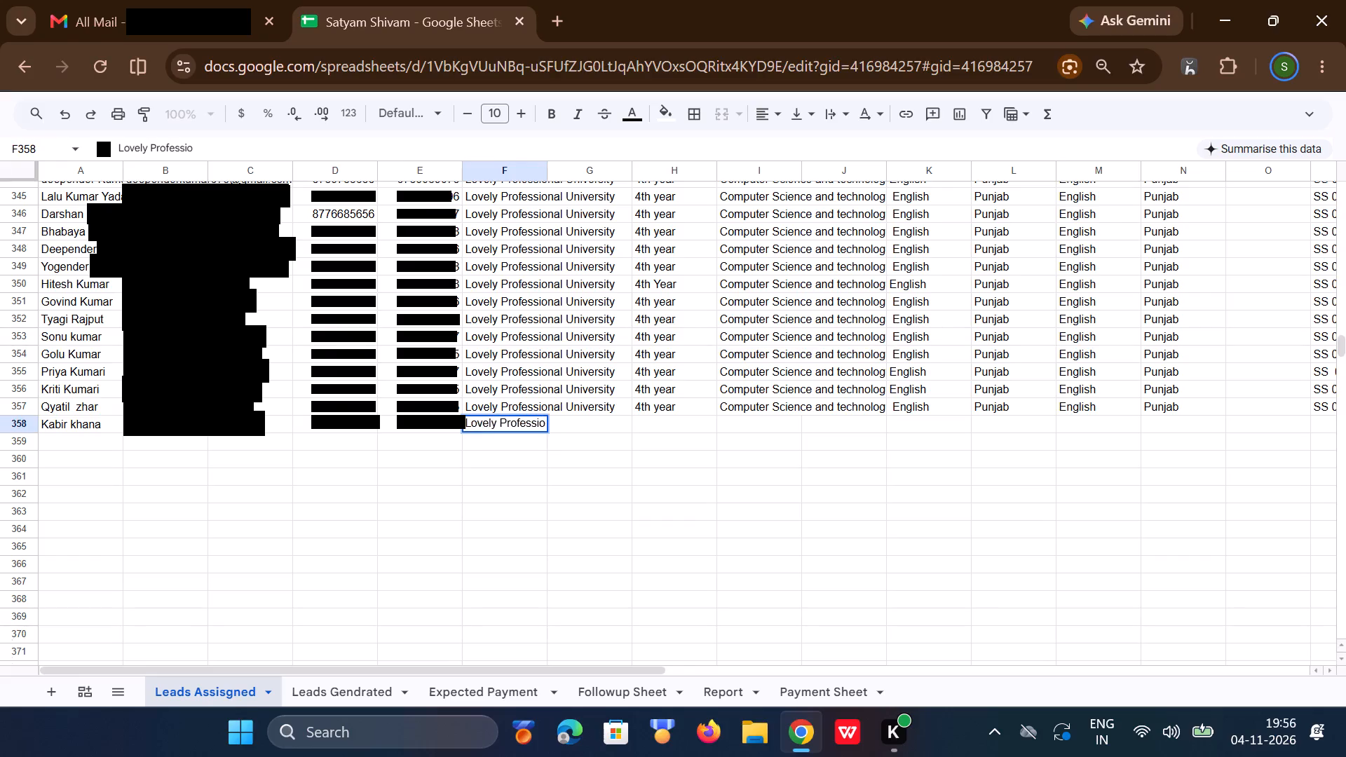
type("nak")
key("BackSpace")
type("l")
key("space")
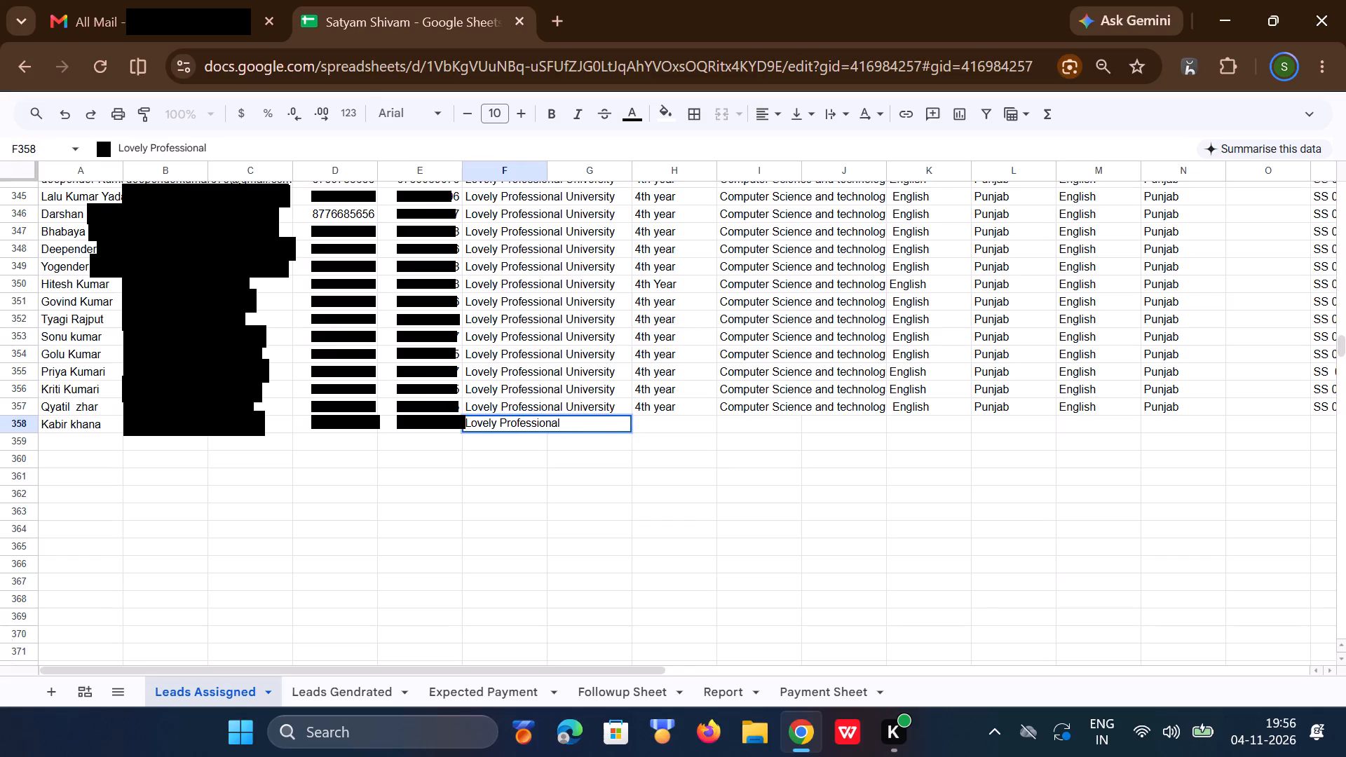
key("shift+u")
type("ni")
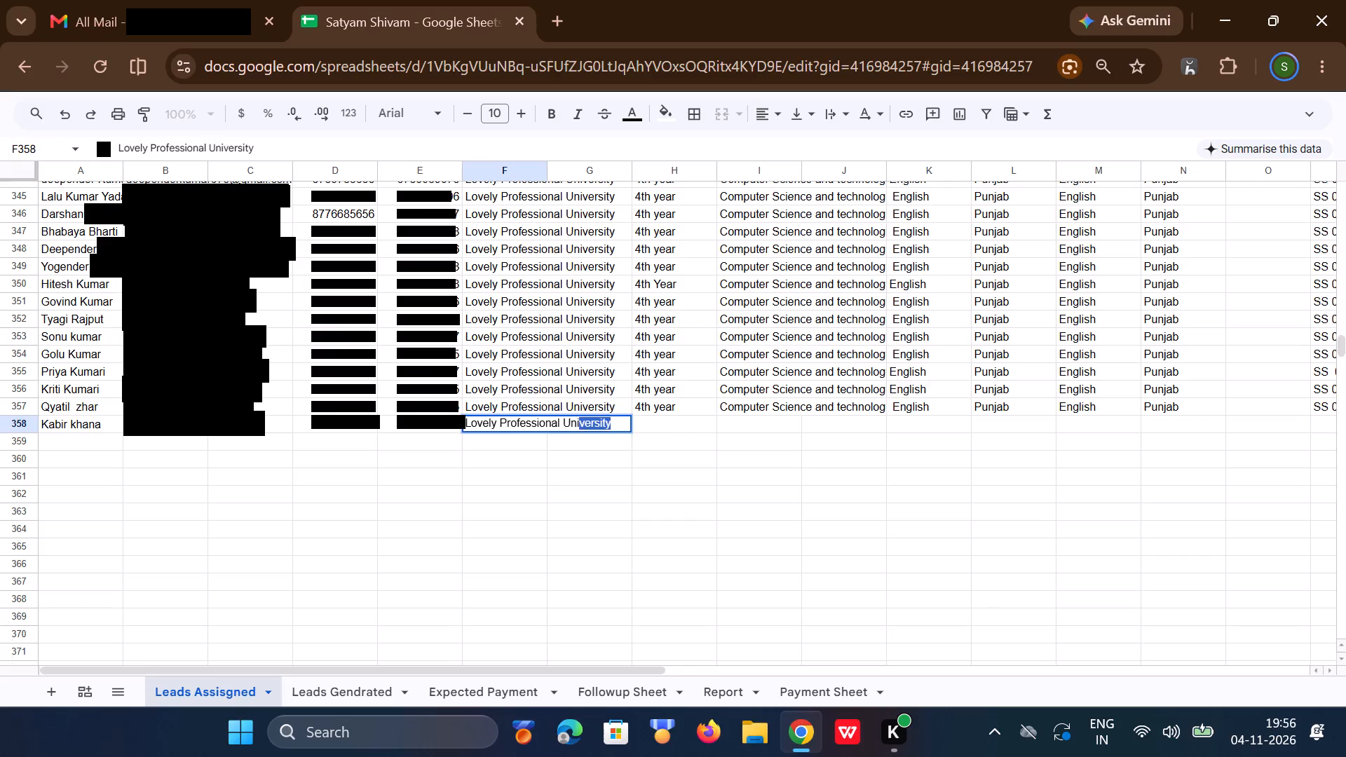
type("ver")
key("s")
type("ity")
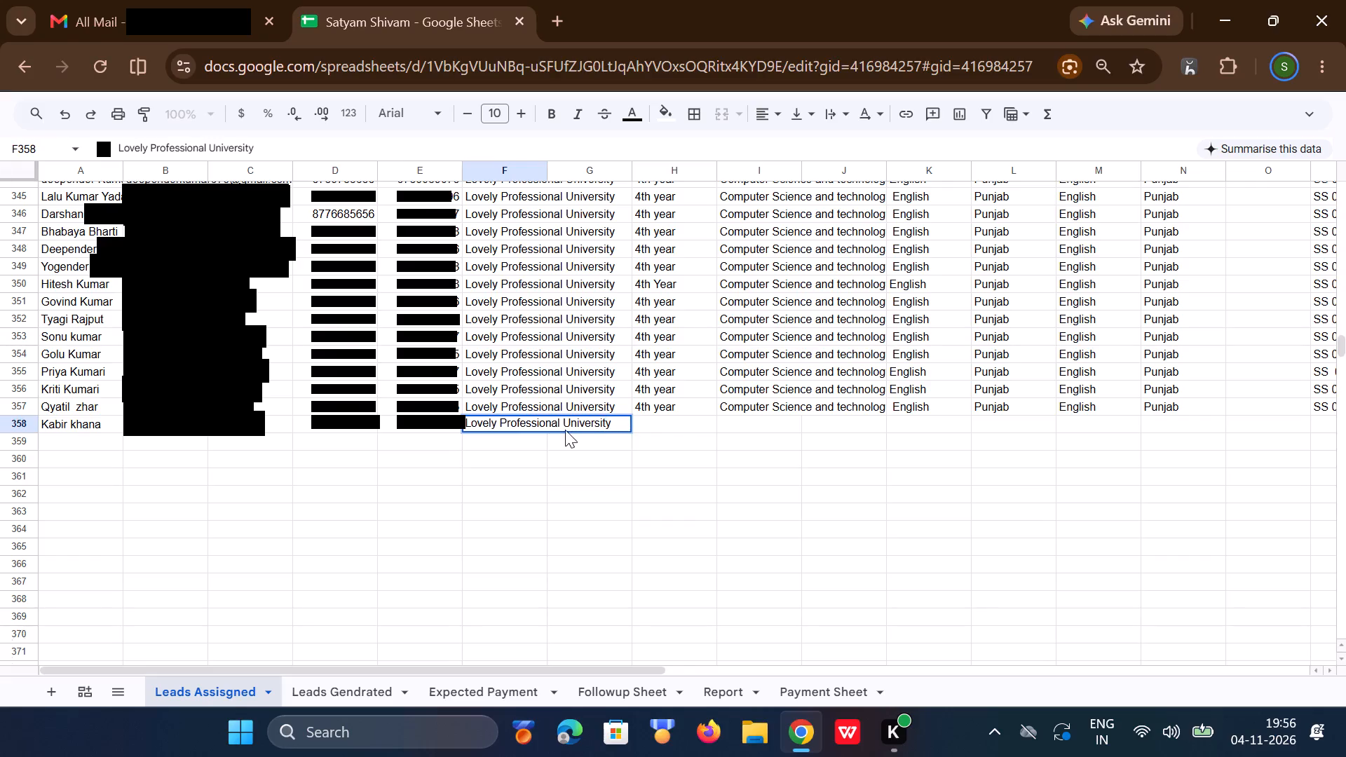
Enter 4th year as the new lead's year of study in cell H358.
double_click(662, 428)
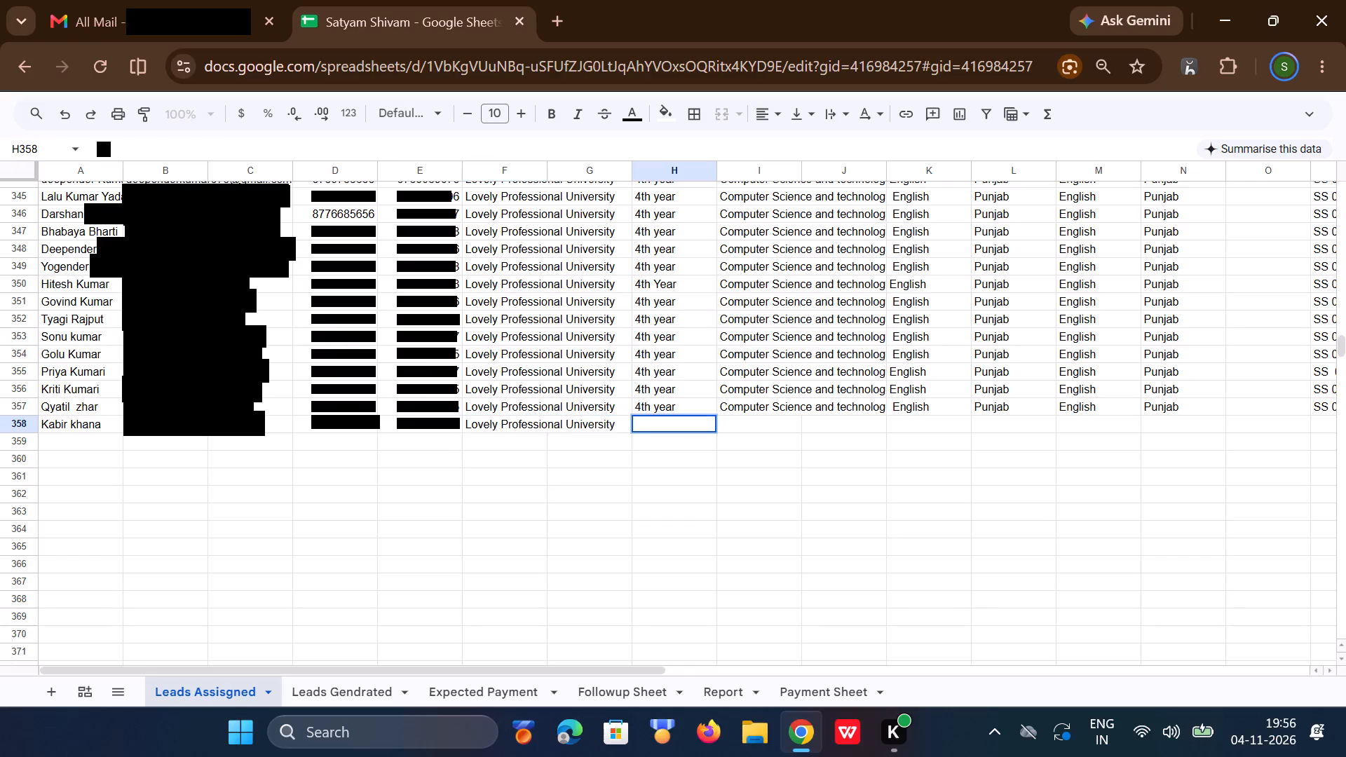
key("shift+dollar")
key("BackSpace")
key("4")
type("th year")
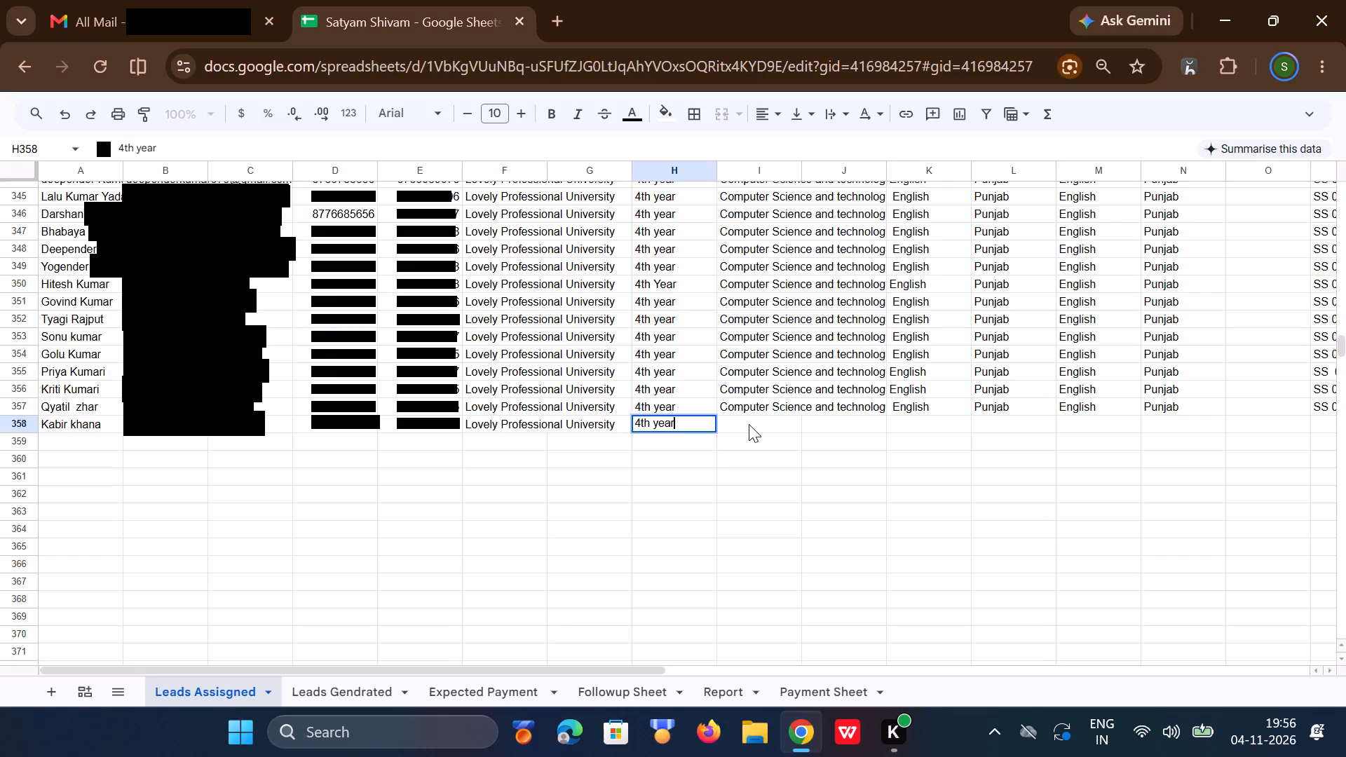
Enter the new lead's field of study in cell I358, beginning with Computer.
double_click(761, 430)
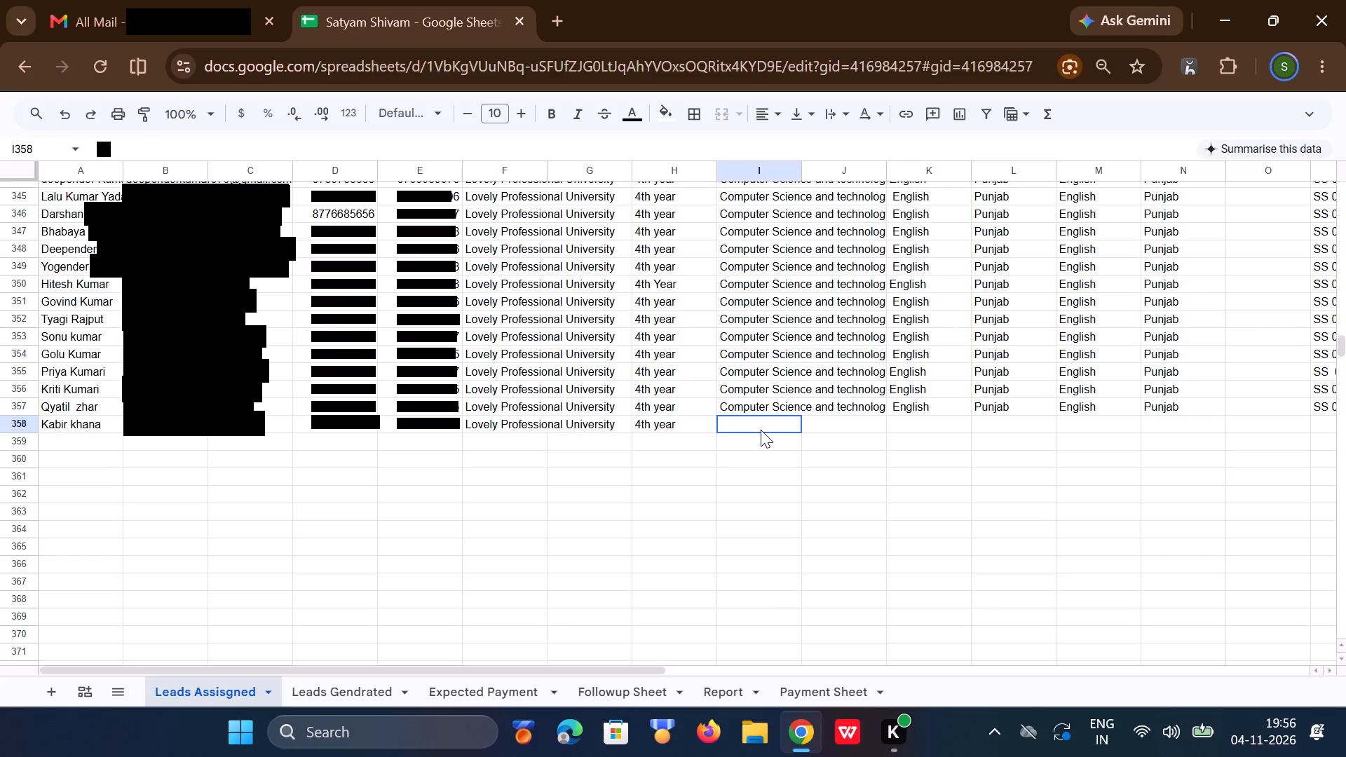
key("shift+c")
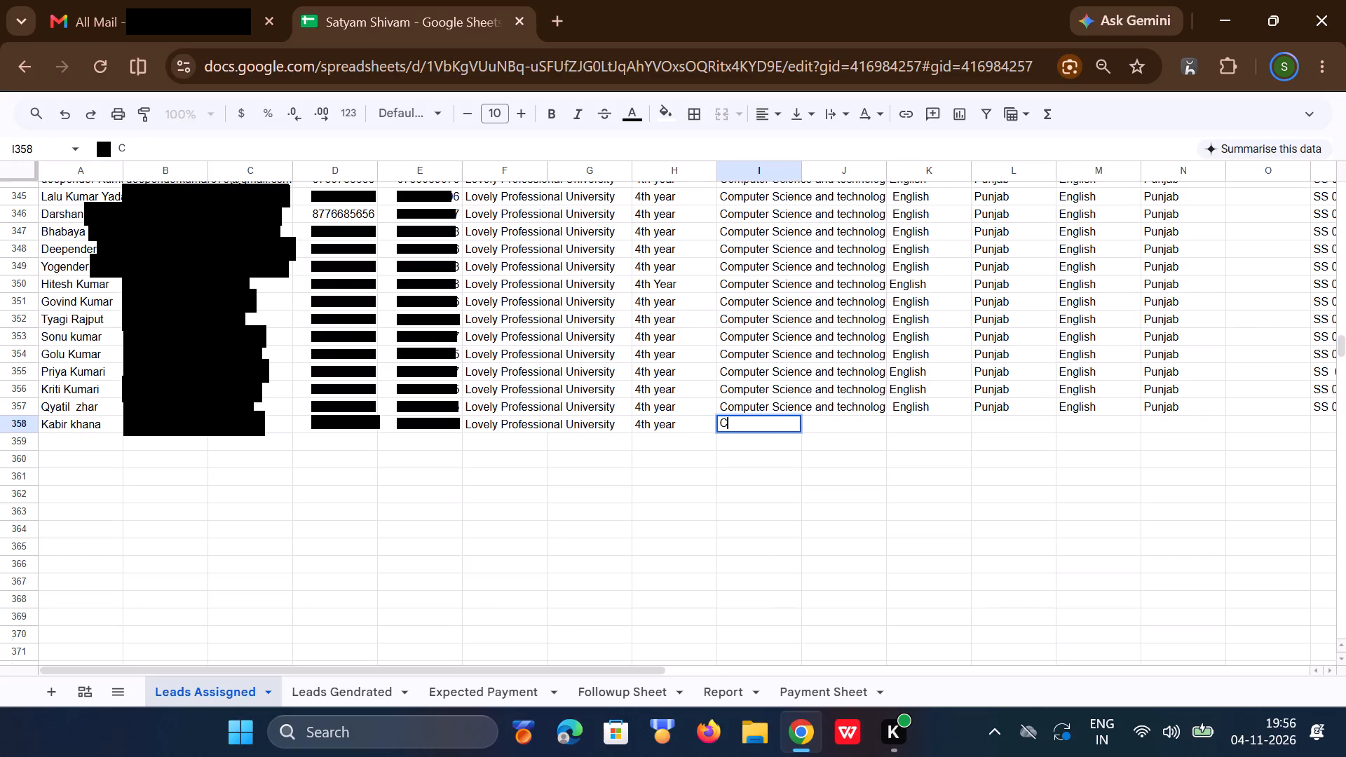
type("omputer")
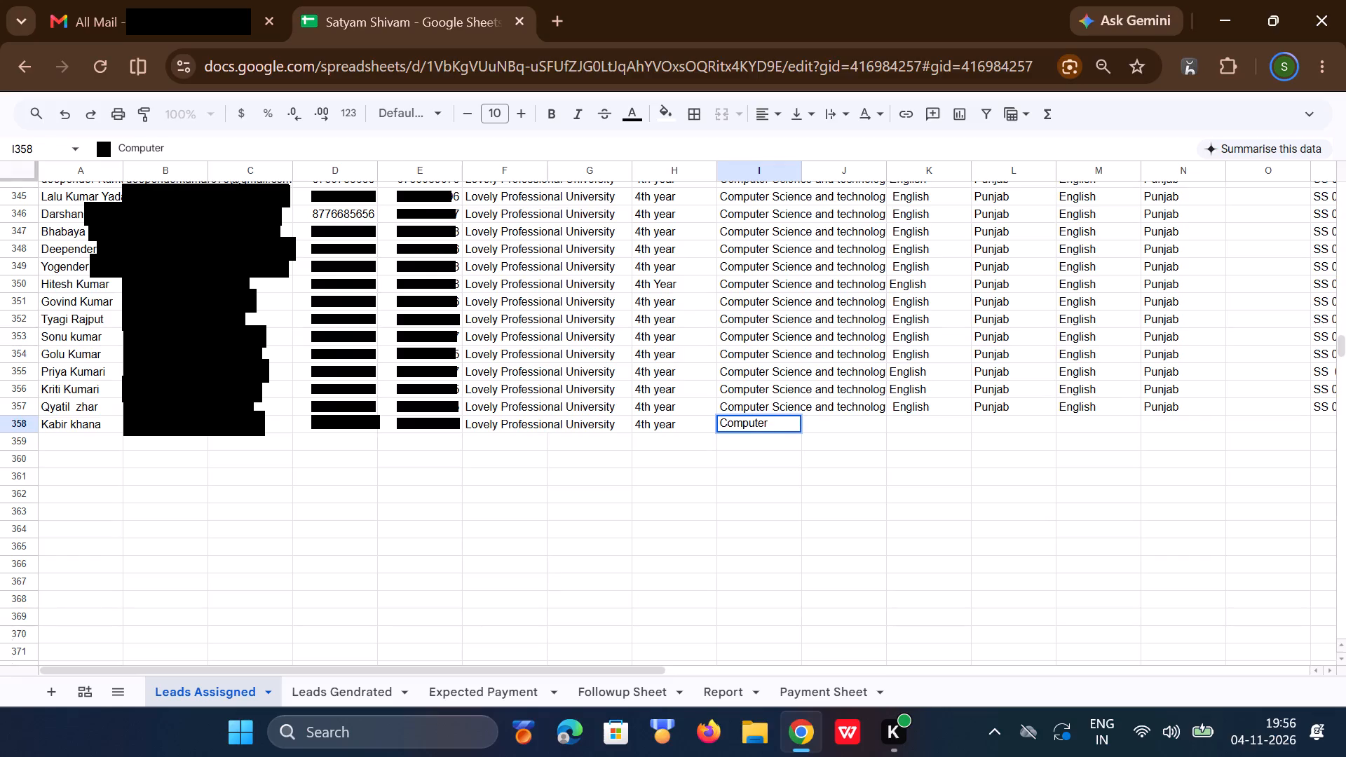
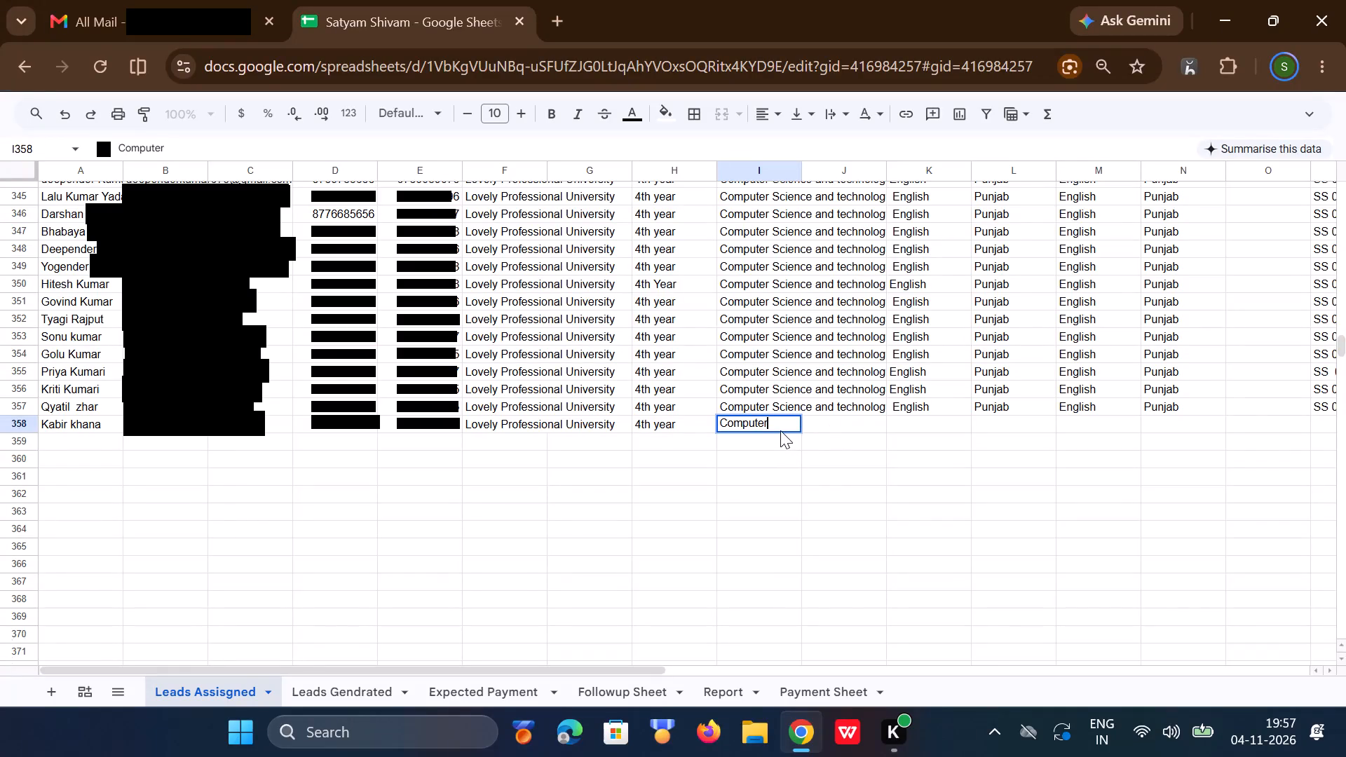
Complete the new lead's field of study in cell I358 so it reads Computer Science and technology.
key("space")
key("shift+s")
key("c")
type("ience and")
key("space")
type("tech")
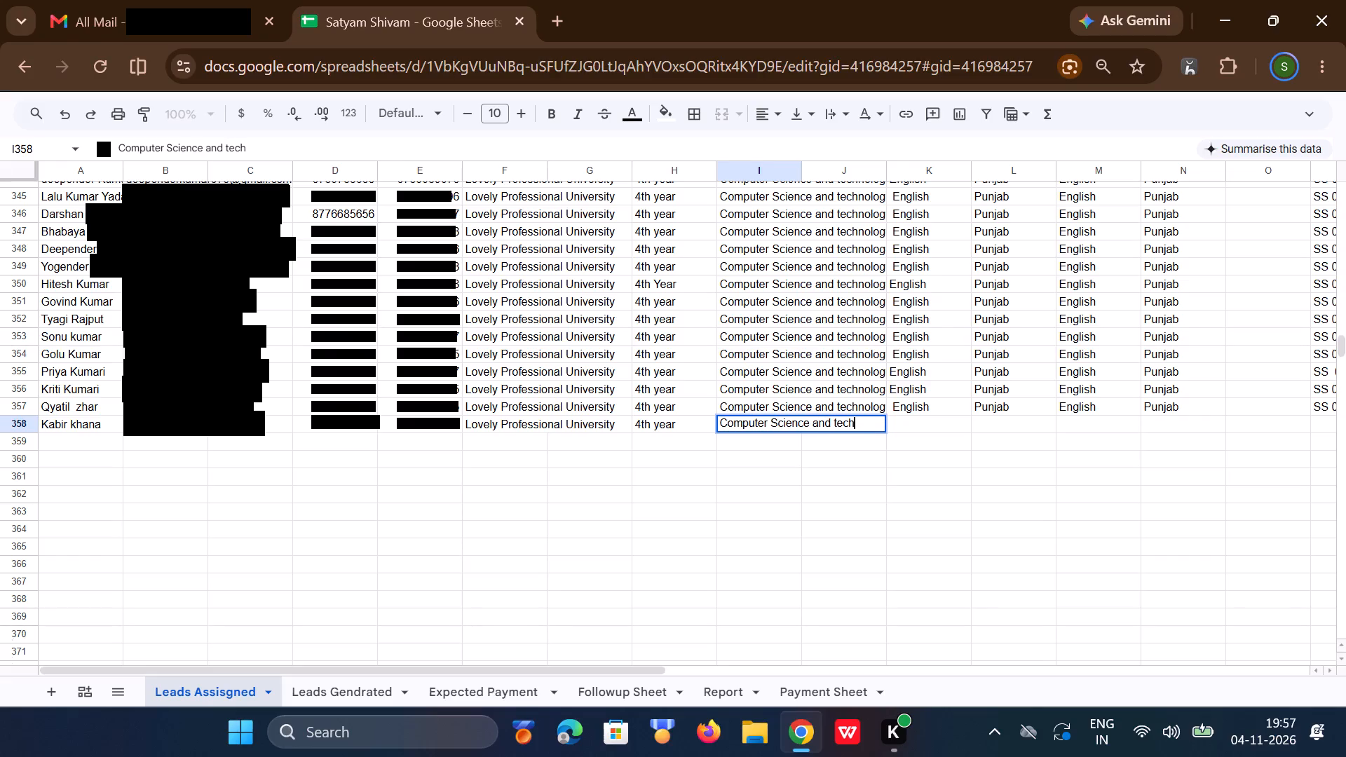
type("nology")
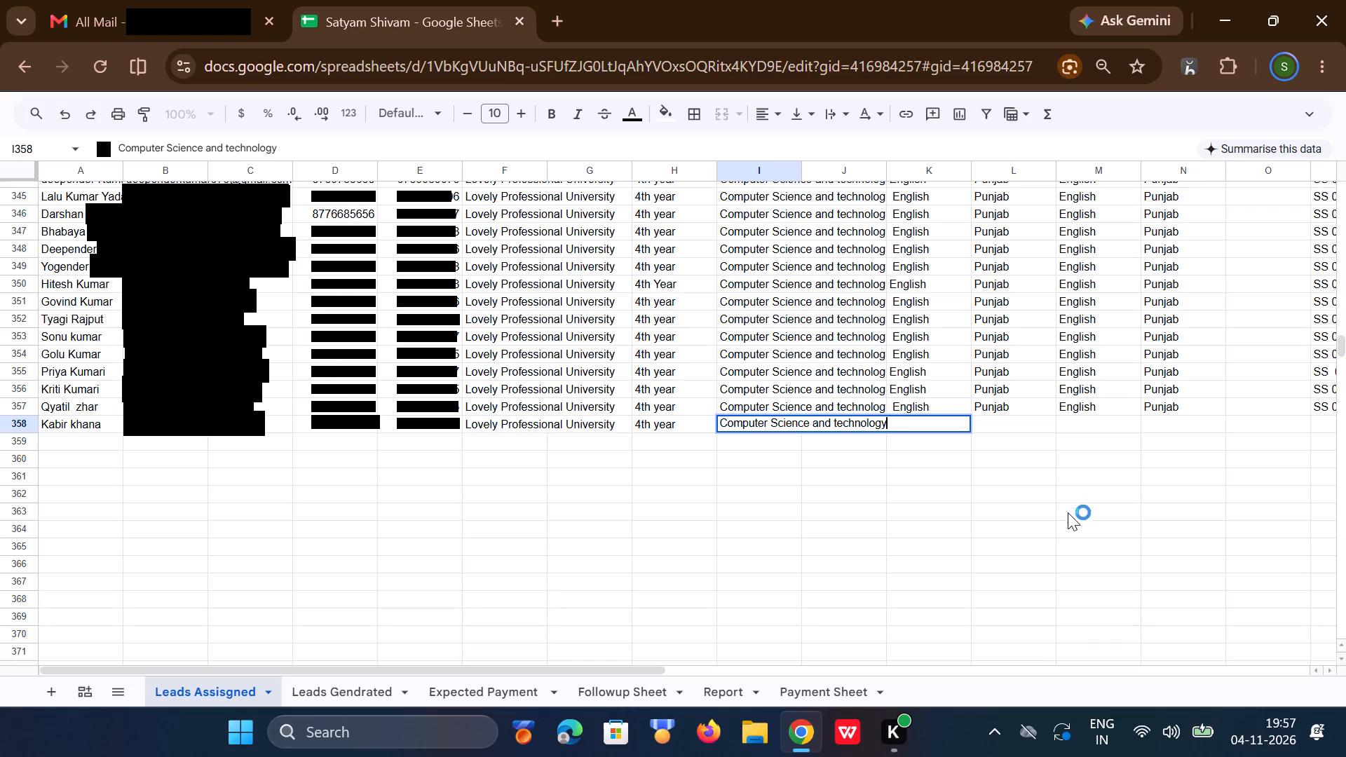
left_click(963, 428)
left_click(901, 477)
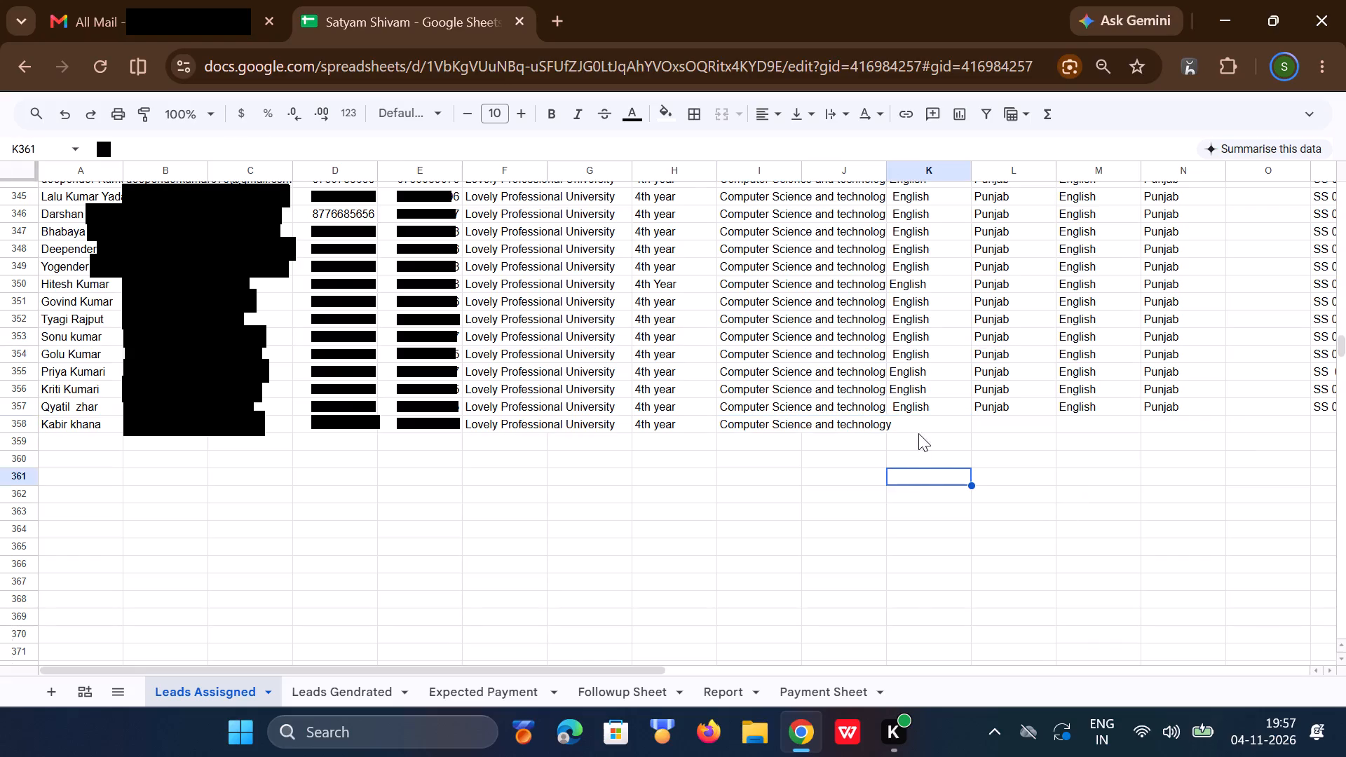
Enter English as the new lead's language in cell K358.
double_click(918, 425)
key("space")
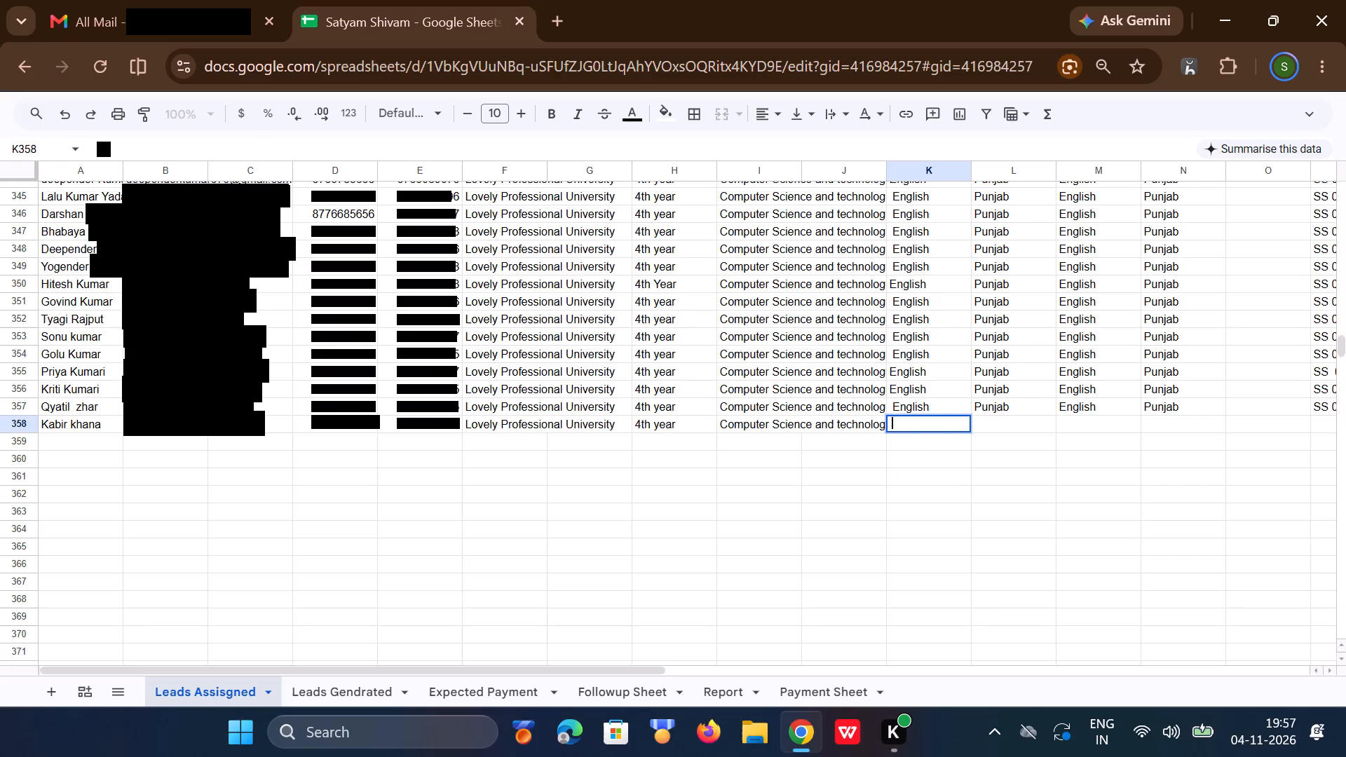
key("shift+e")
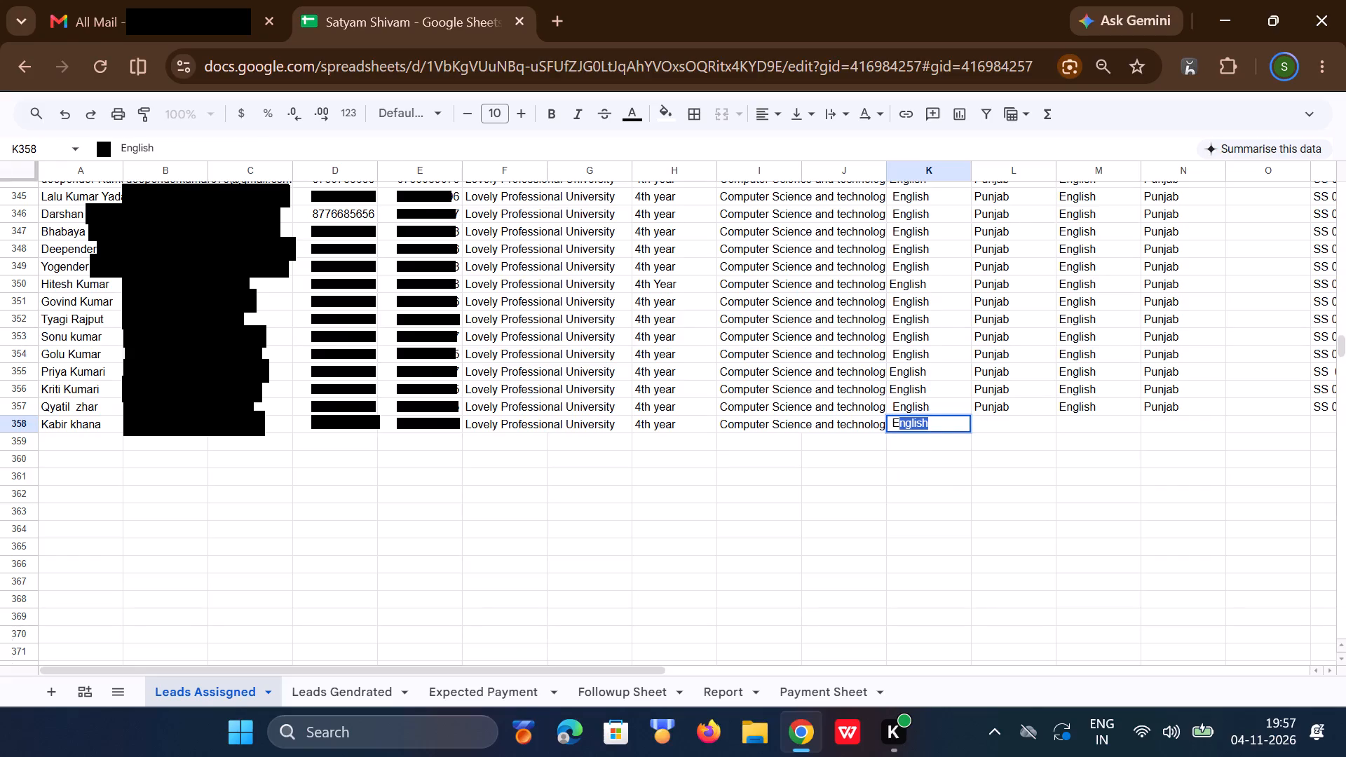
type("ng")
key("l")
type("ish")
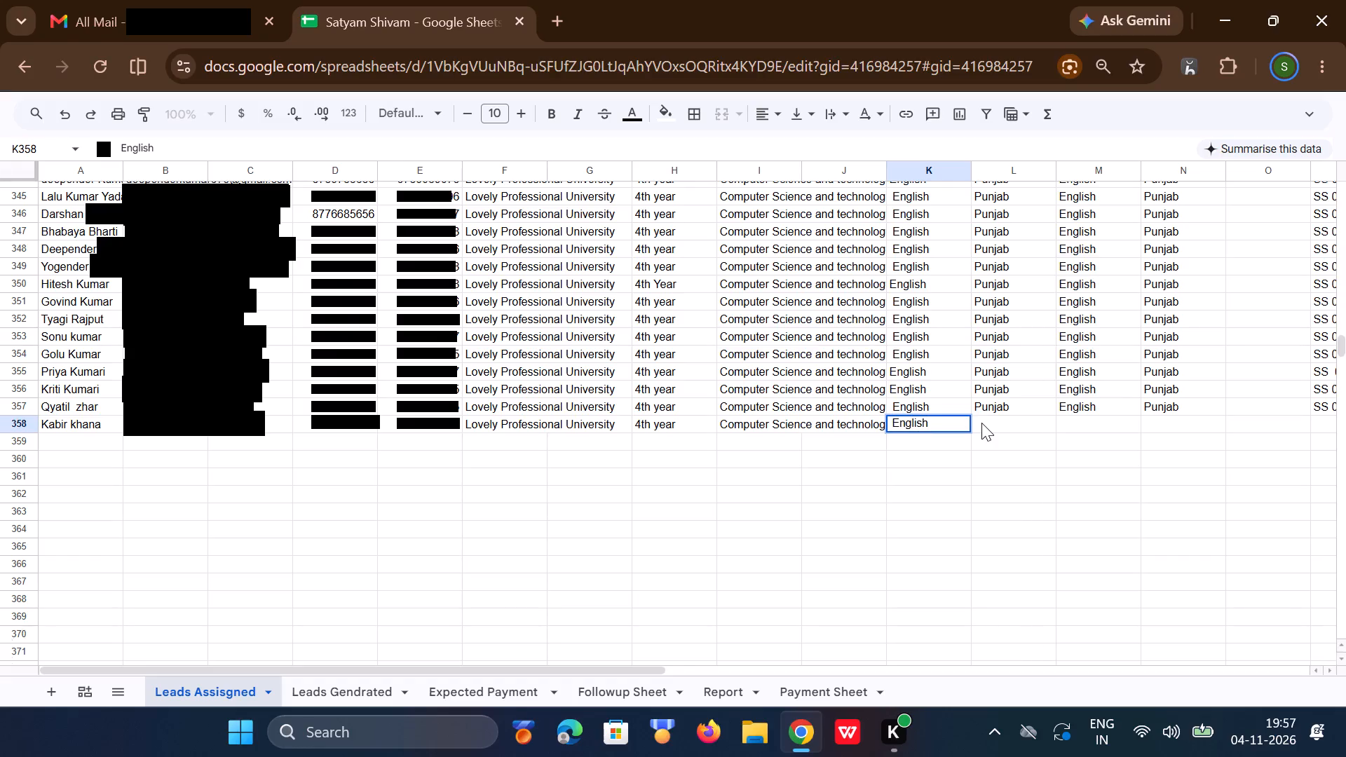
Enter Punjab in cell L358 of the new lead's row.
double_click(986, 423)
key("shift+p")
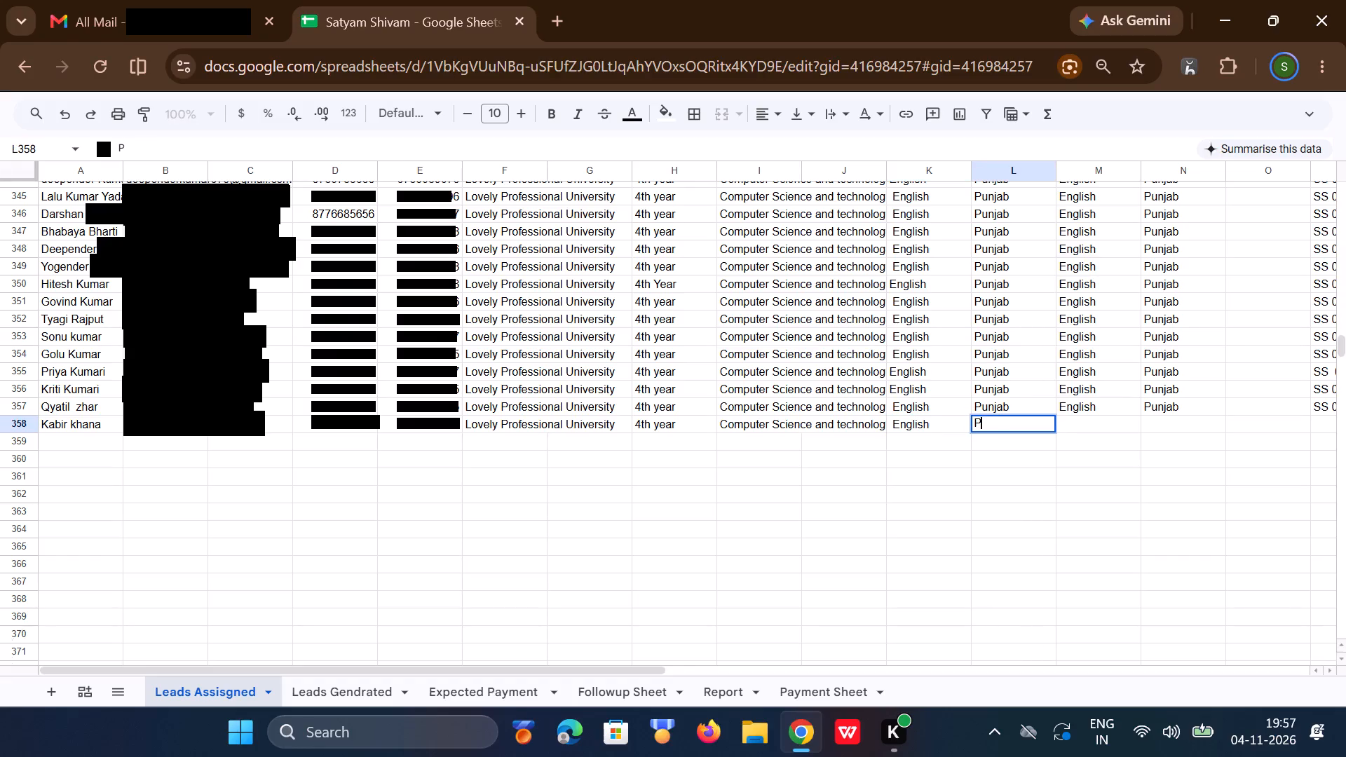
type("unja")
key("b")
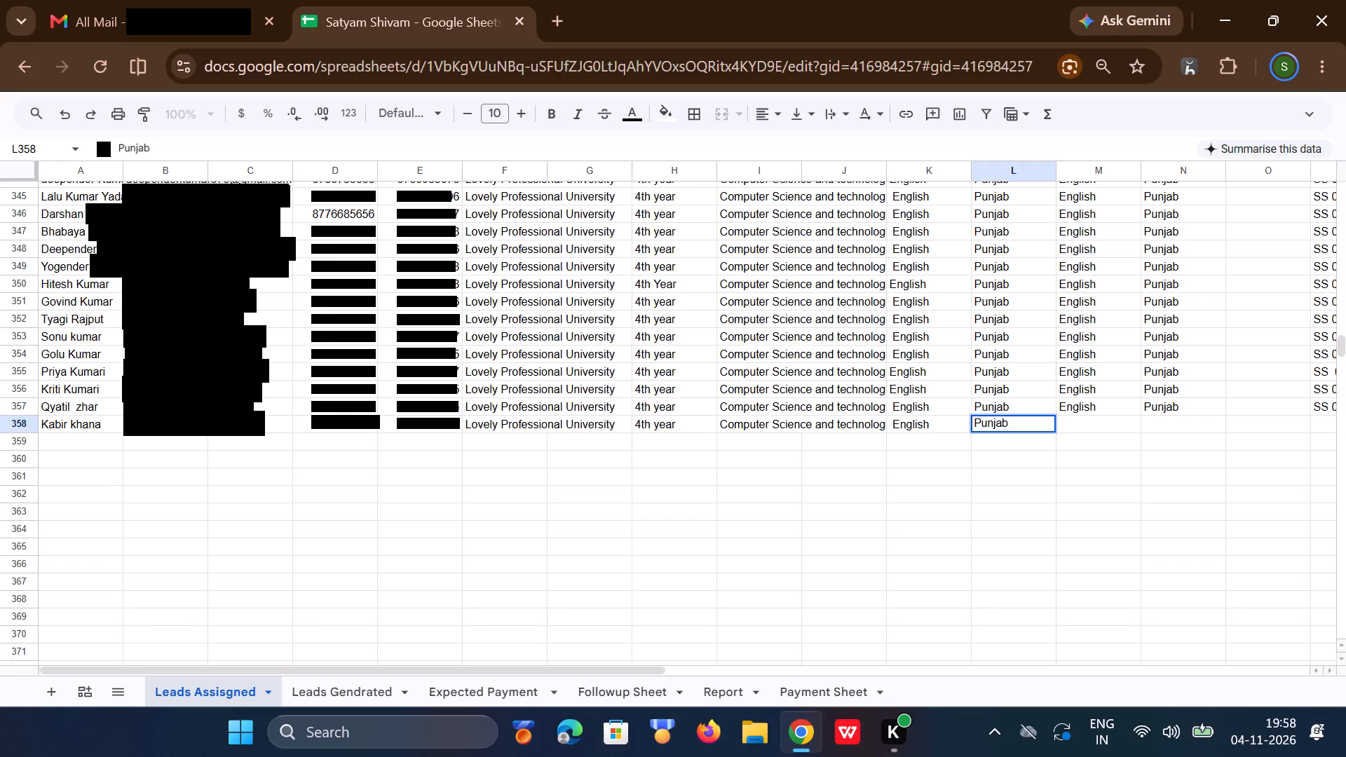
Enter English in cell M358 of the new lead's row.
left_click(1117, 425)
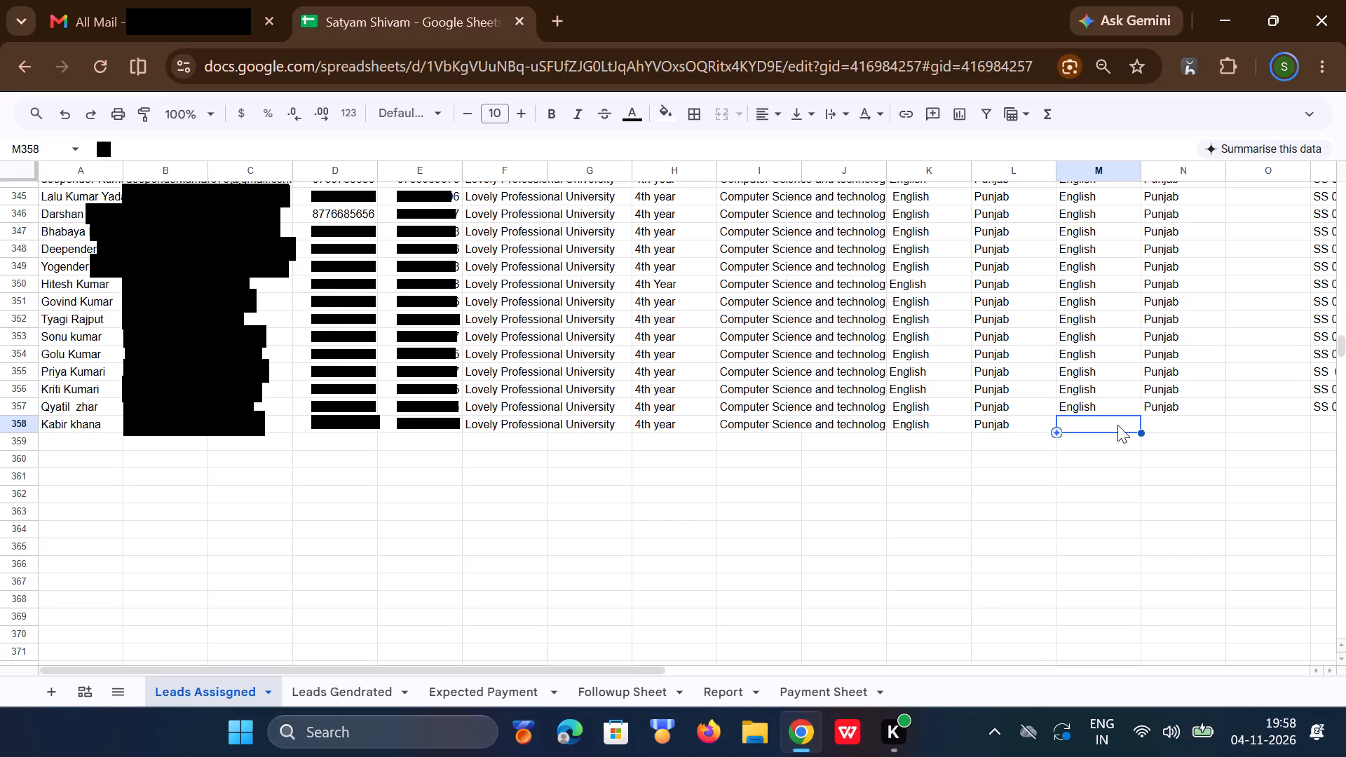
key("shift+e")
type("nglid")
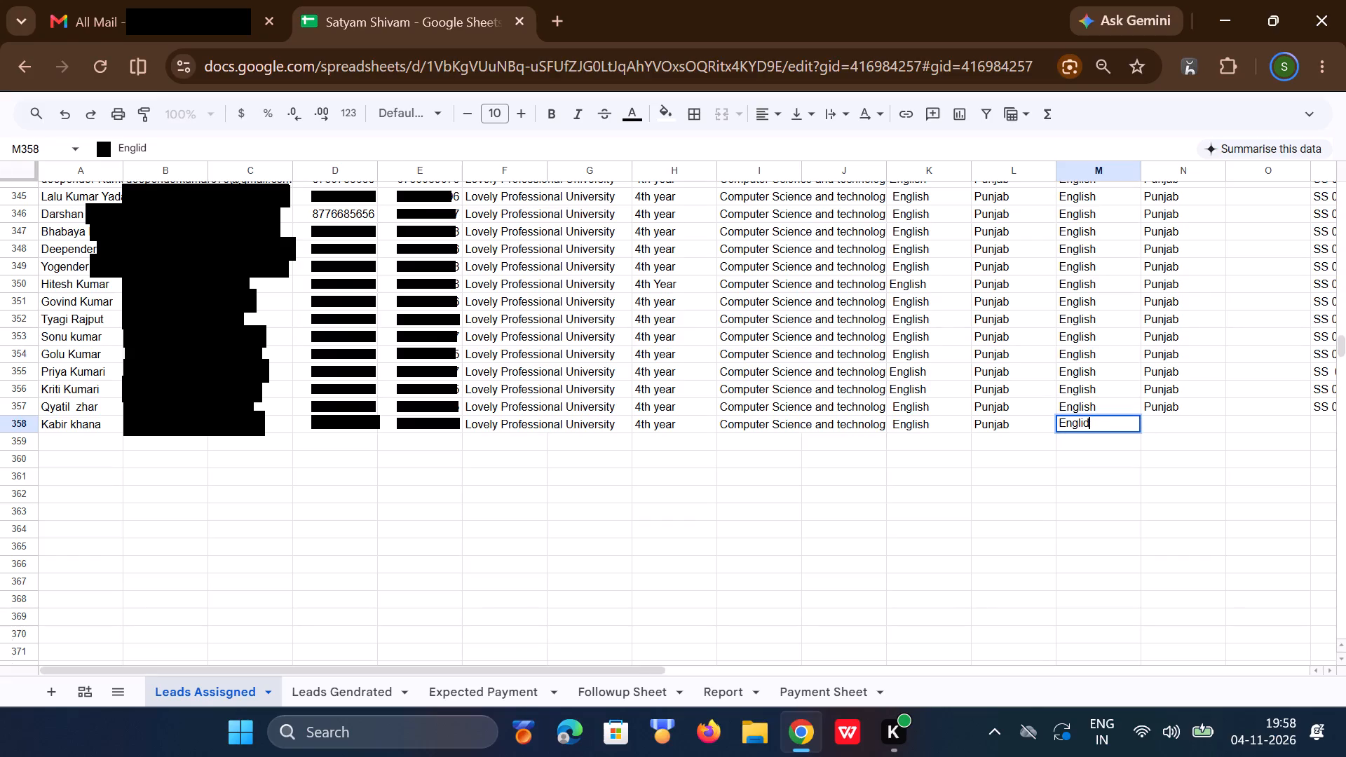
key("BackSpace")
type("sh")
Enter Punjab in cell N358 of the new lead's row, correcting any misspelling.
double_click(1181, 431)
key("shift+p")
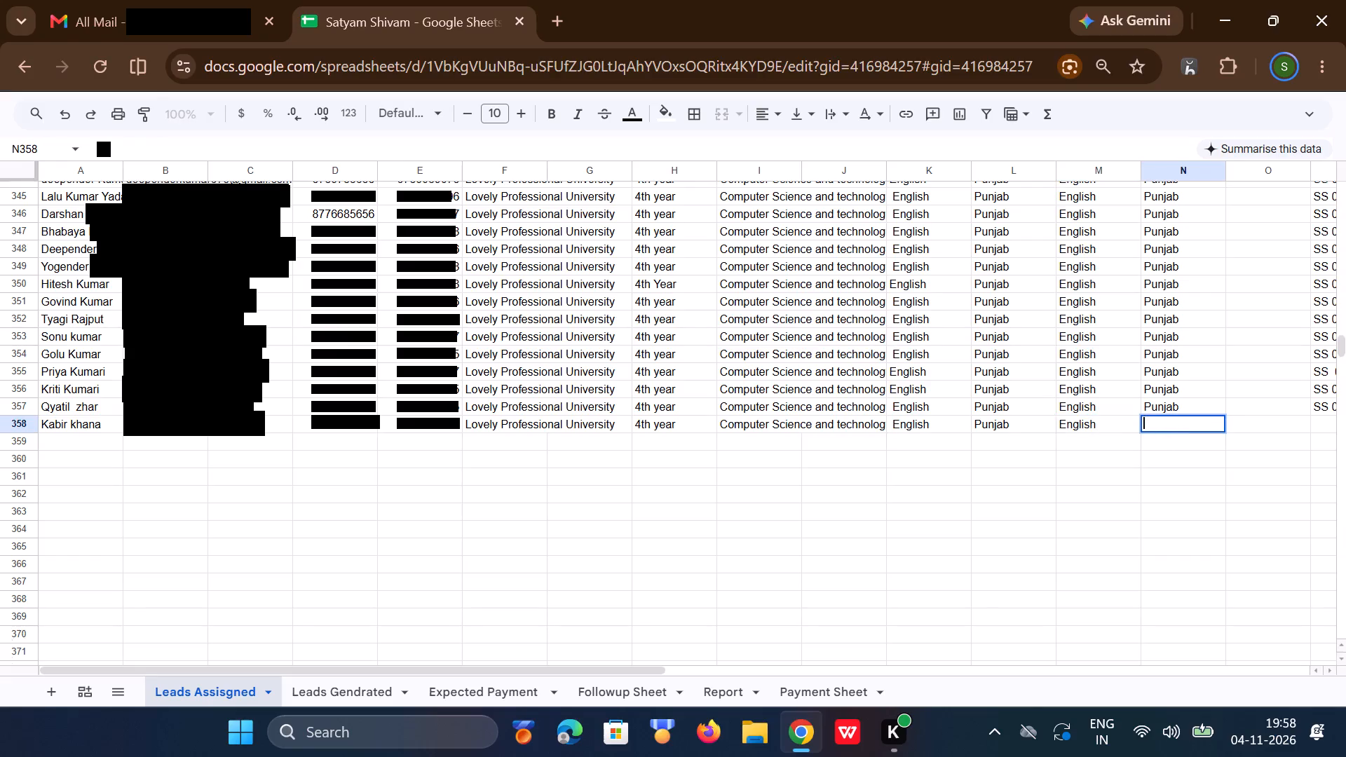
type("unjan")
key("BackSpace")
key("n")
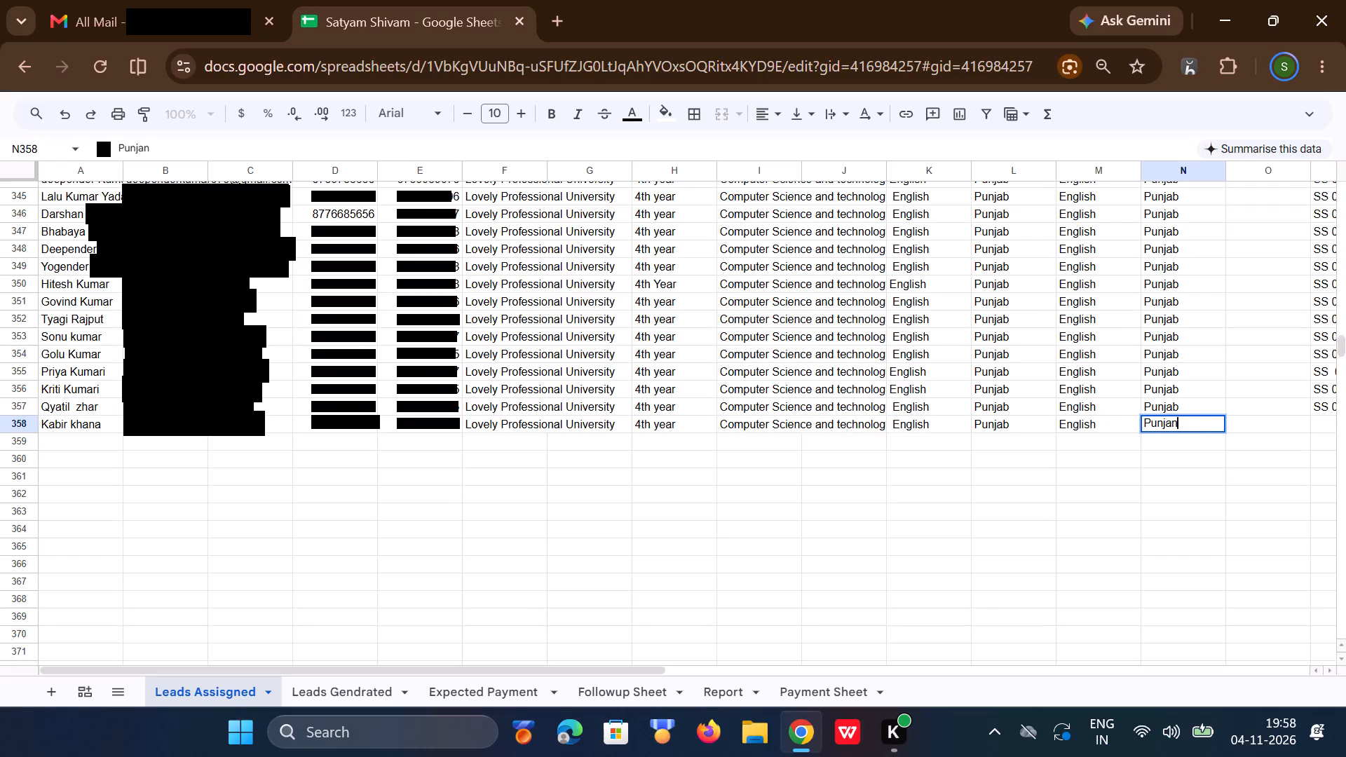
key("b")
left_click(1178, 426)
key("BackSpace")
left_click(1267, 434)
Enter the code SS 010 in cell P358 of the new lead's row.
scroll(1267, 434, "left", 2)
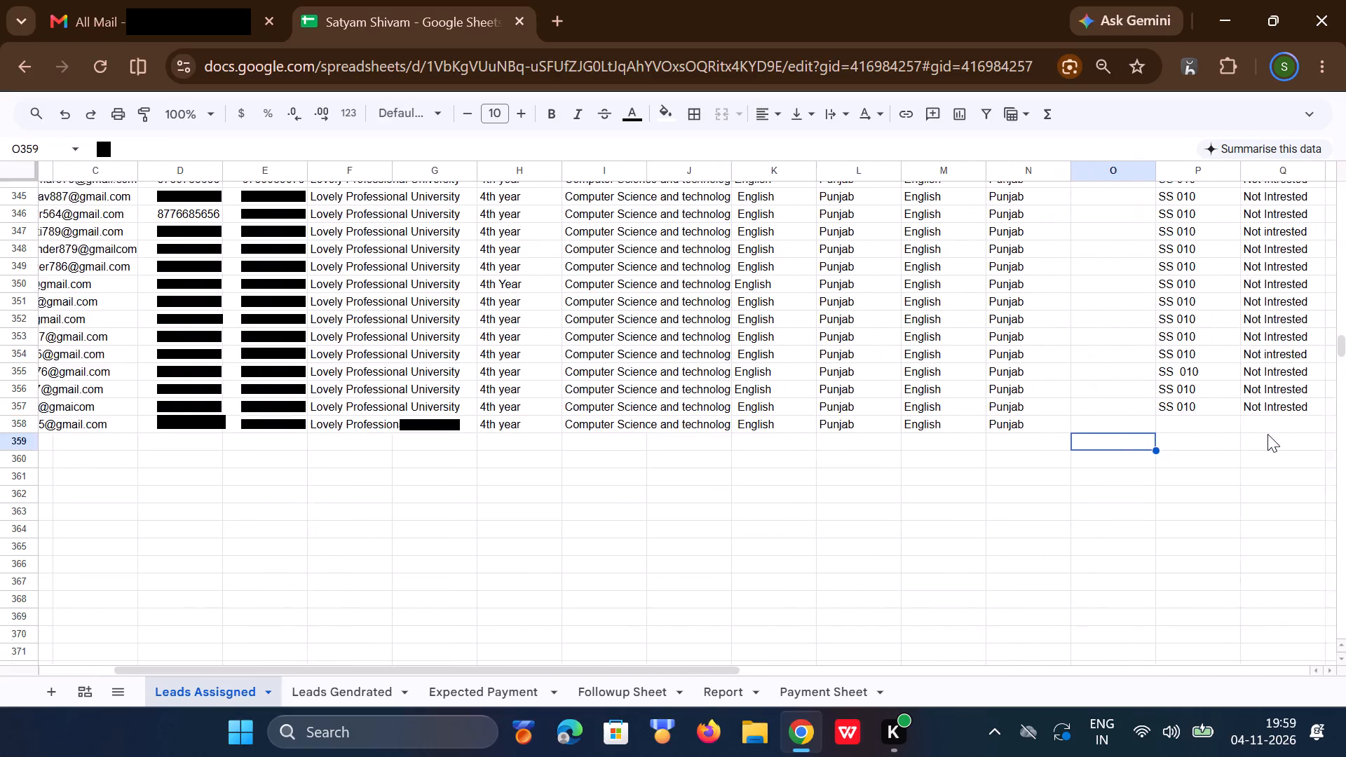
triple_click(1182, 423)
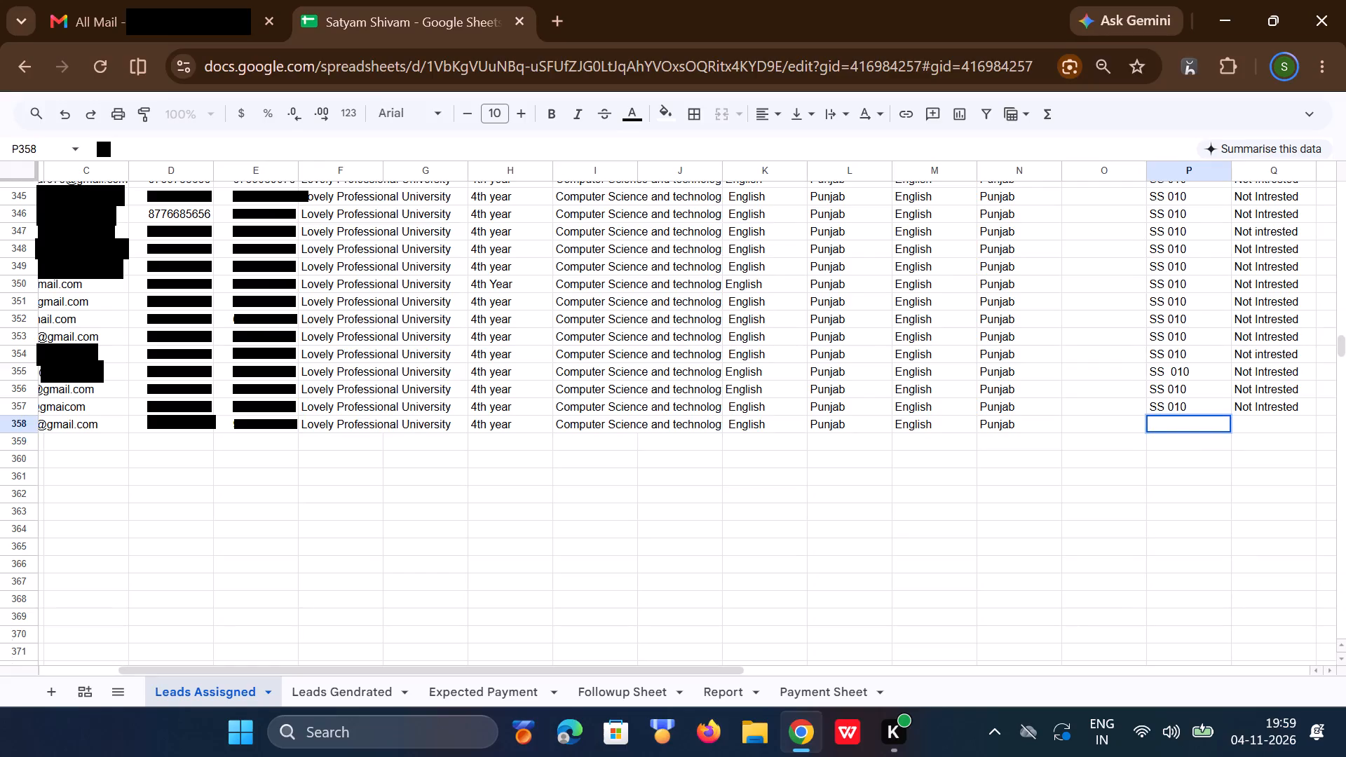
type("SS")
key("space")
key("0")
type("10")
Enter Not Intrested as the new lead's status in cell Q358.
double_click(1255, 431)
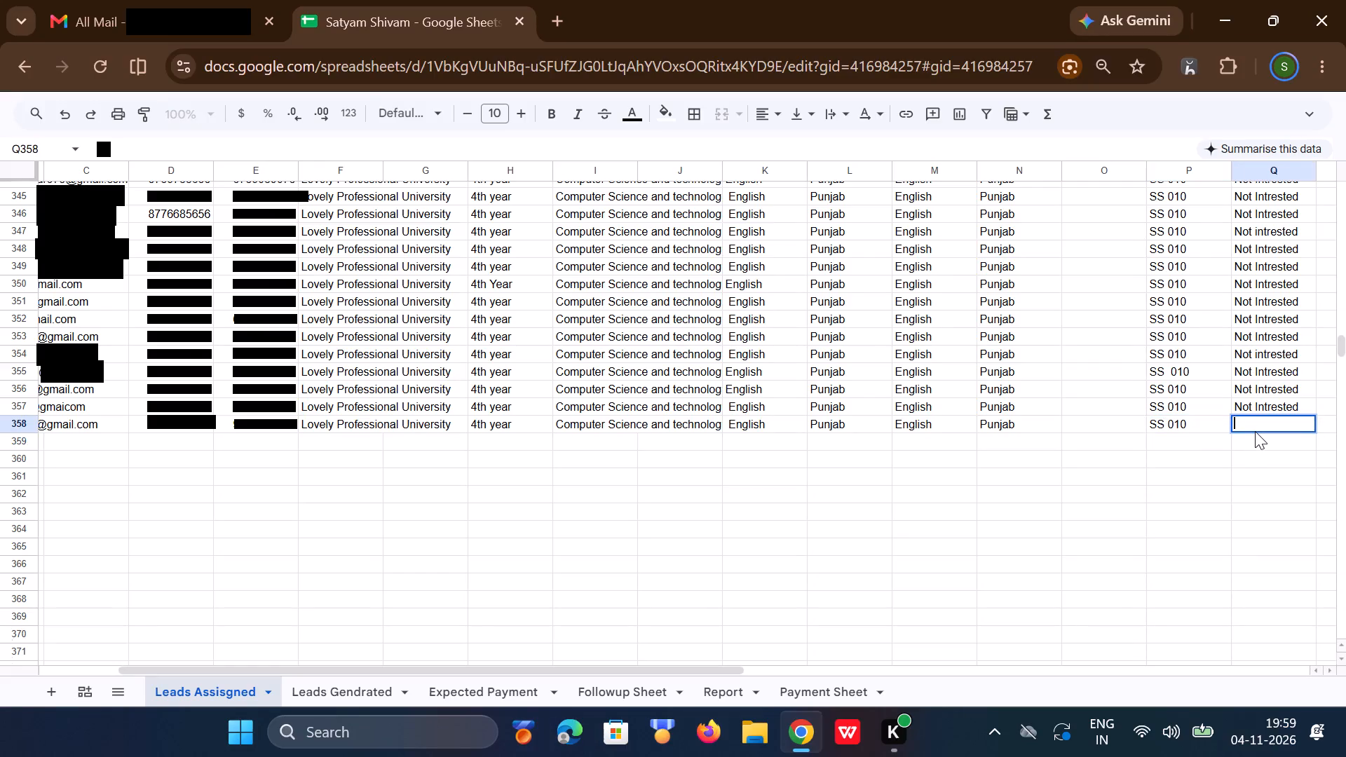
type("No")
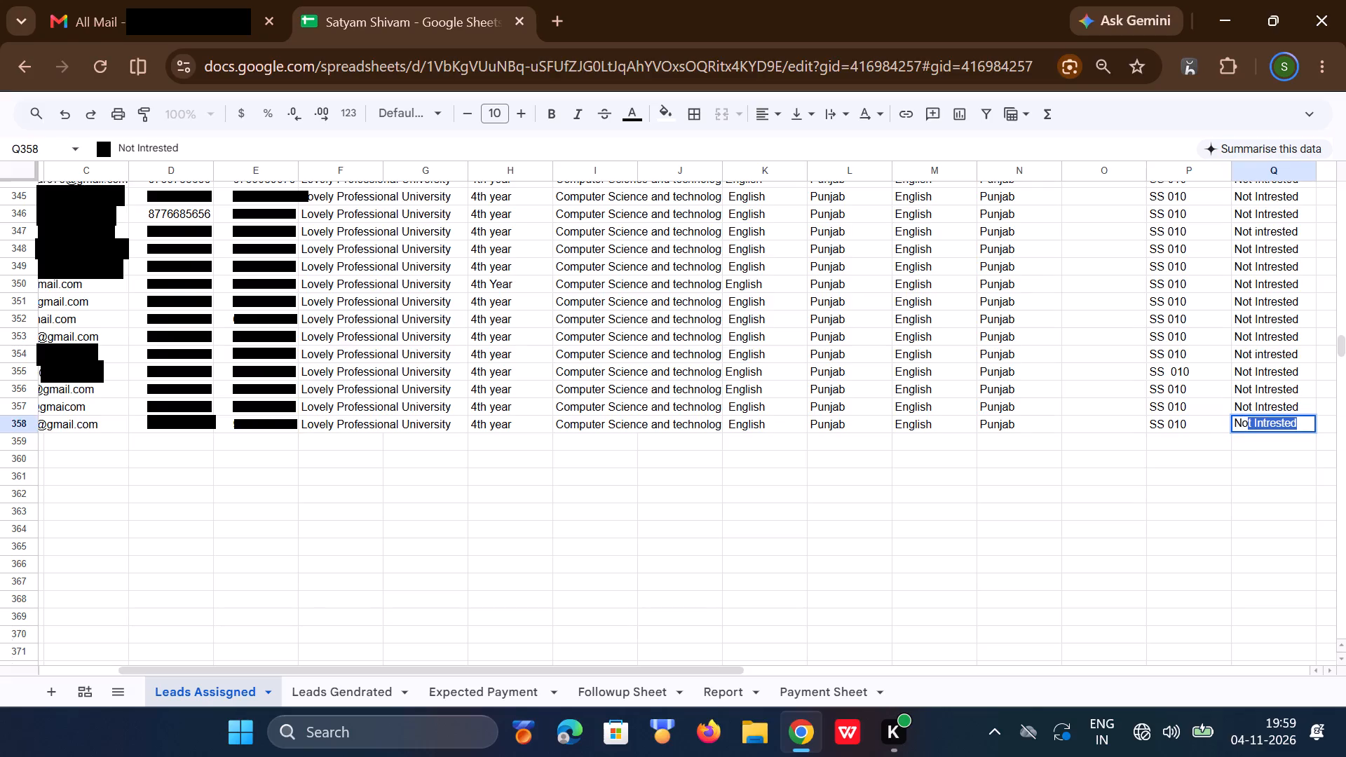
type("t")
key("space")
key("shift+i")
Finish entering the status Not Intrested in cell Q358 of the new lead's row.
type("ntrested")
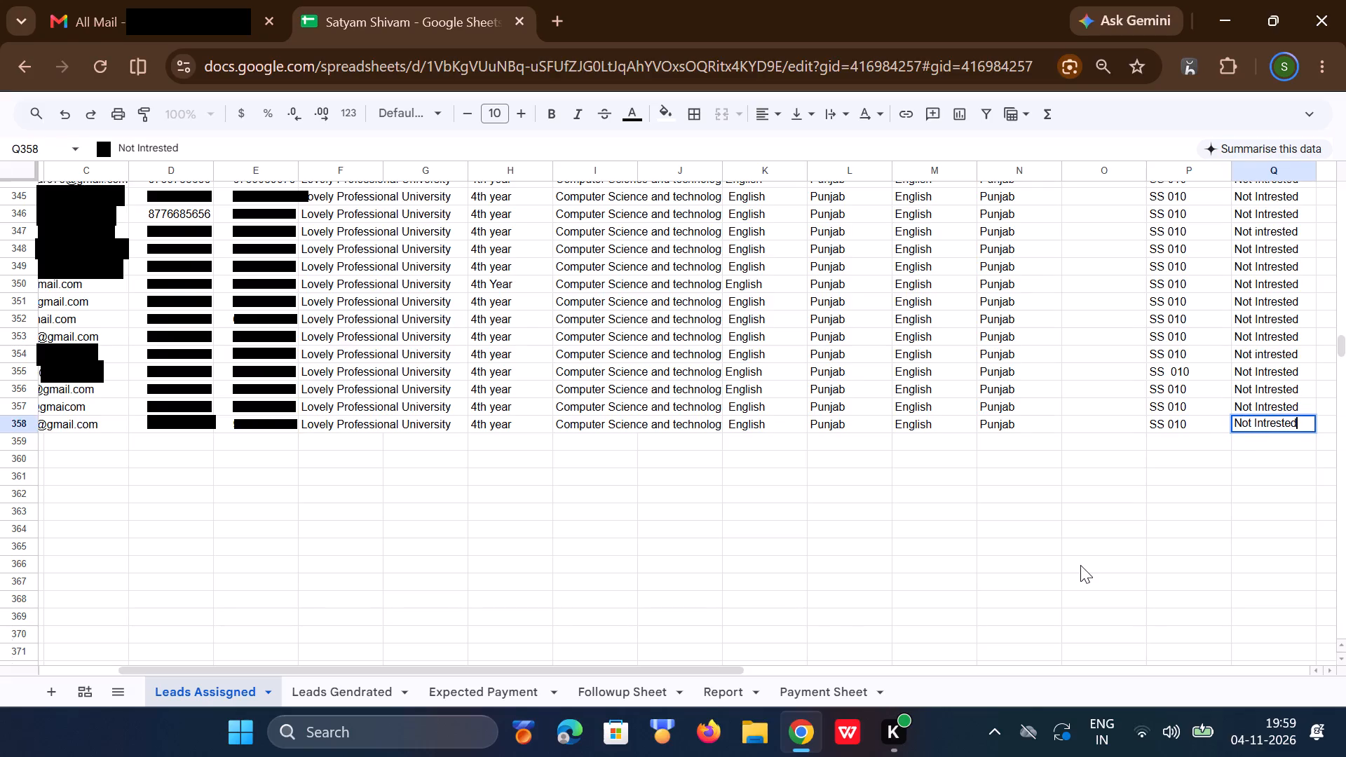
left_click(1080, 565)
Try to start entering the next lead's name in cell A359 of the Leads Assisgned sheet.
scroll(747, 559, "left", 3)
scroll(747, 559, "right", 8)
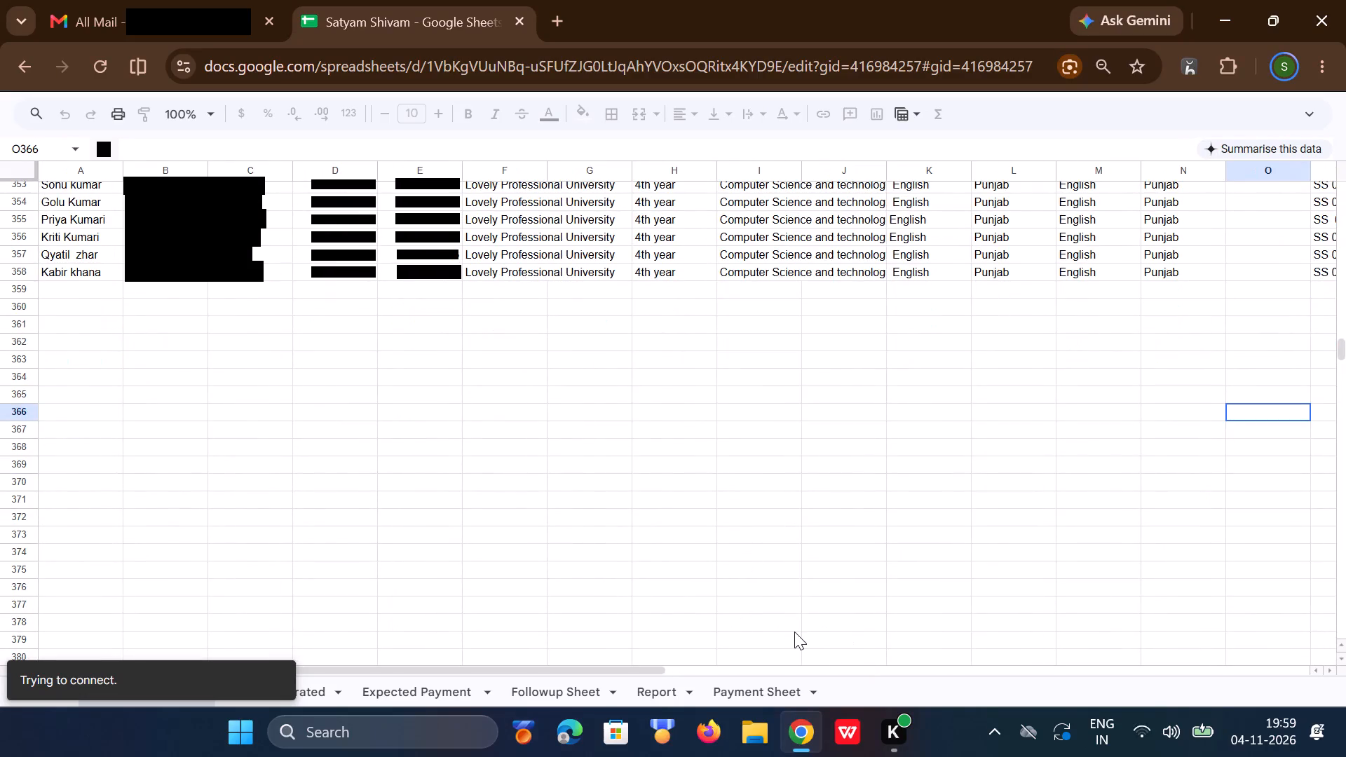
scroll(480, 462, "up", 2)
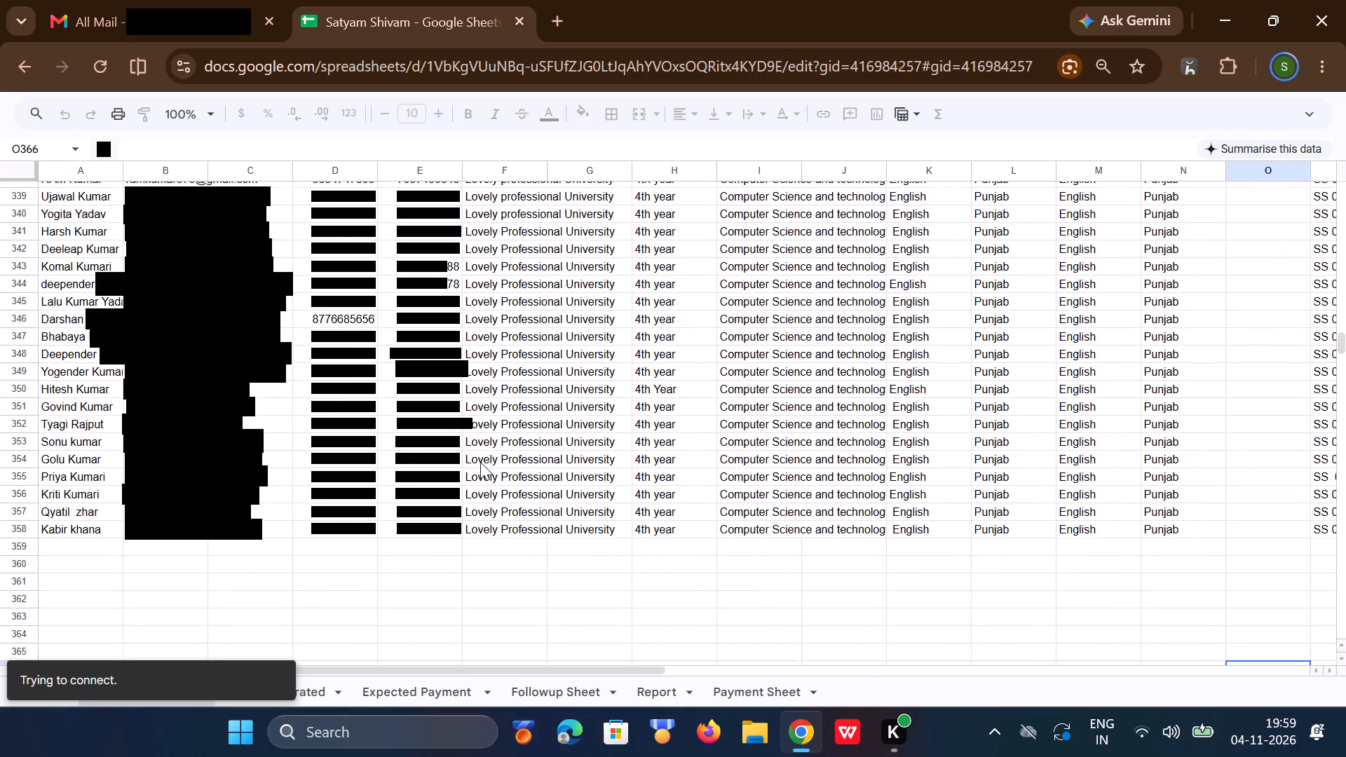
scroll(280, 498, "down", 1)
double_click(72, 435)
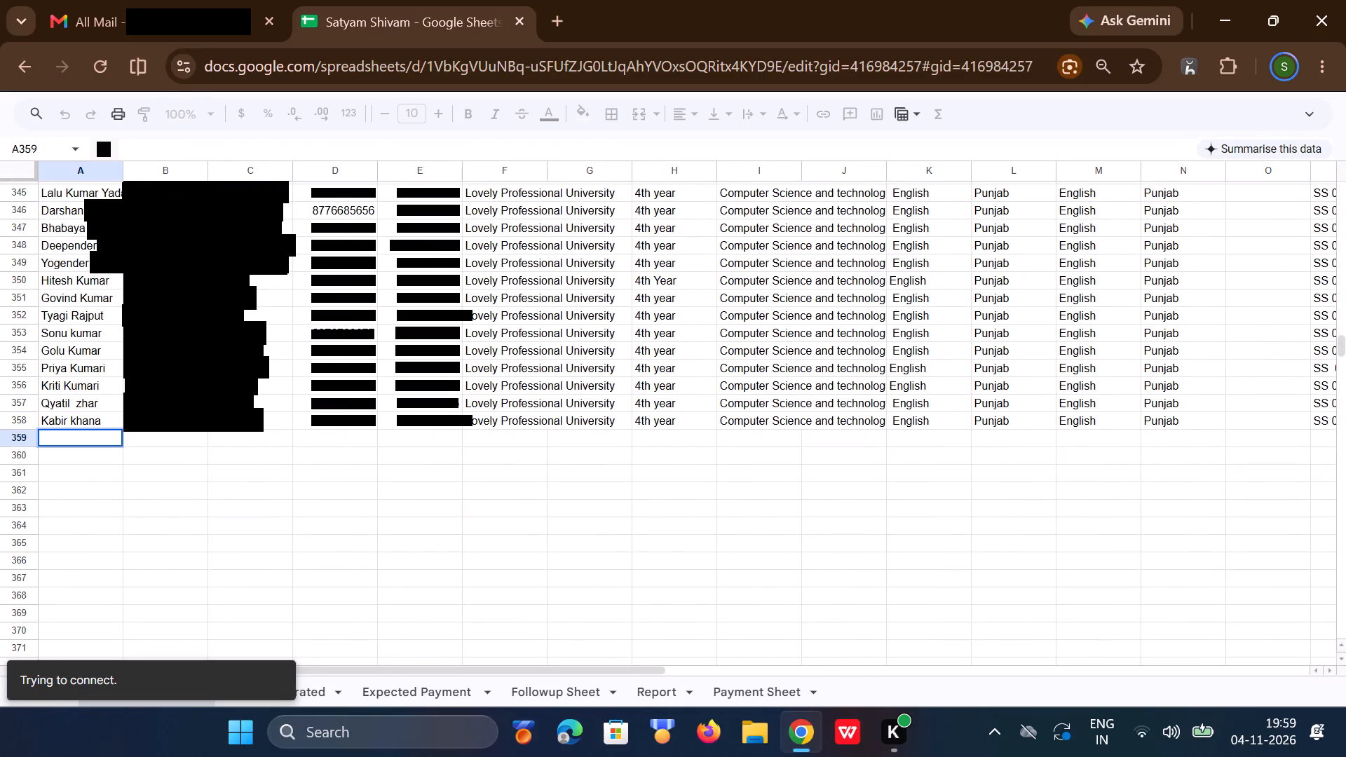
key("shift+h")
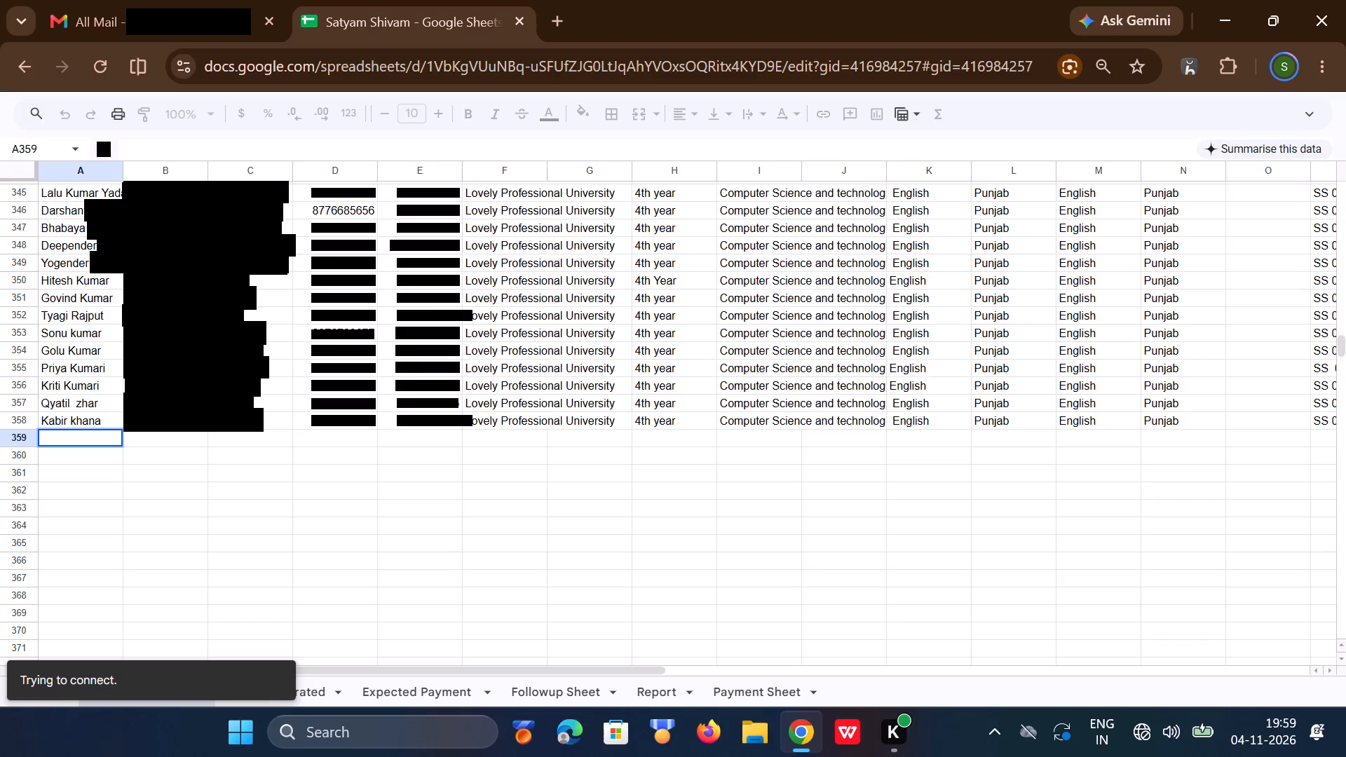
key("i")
Check the computer's Wi-Fi connection status for the realme 12x 5G network.
left_click(1152, 739)
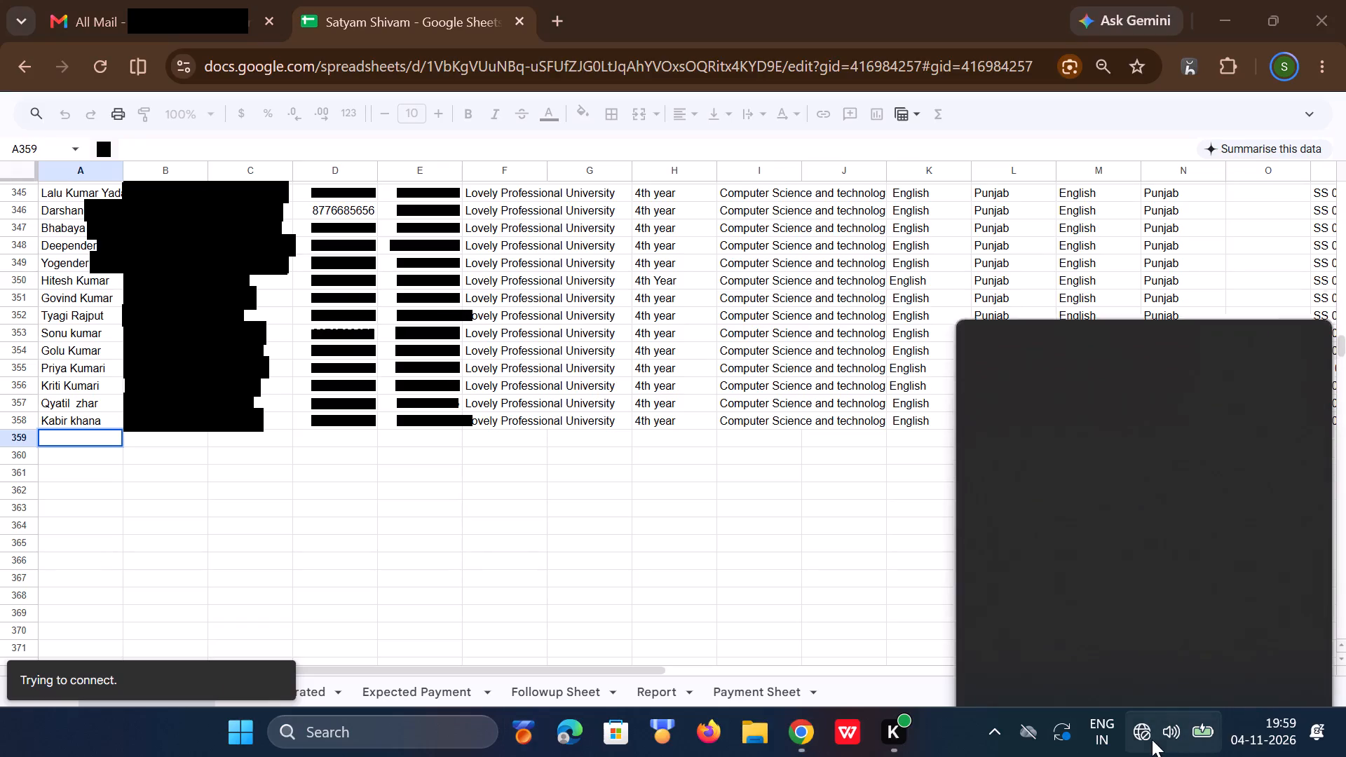
left_click(1061, 341)
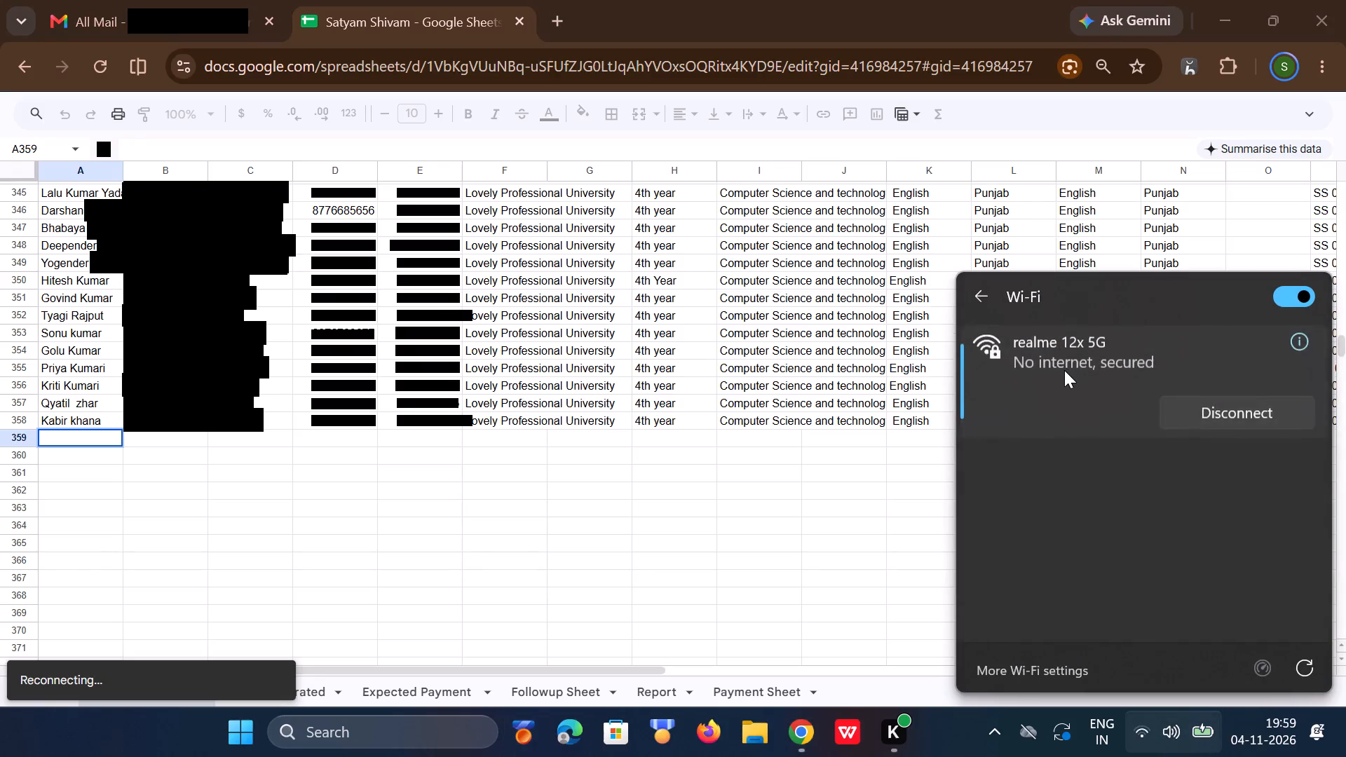
double_click(1064, 370)
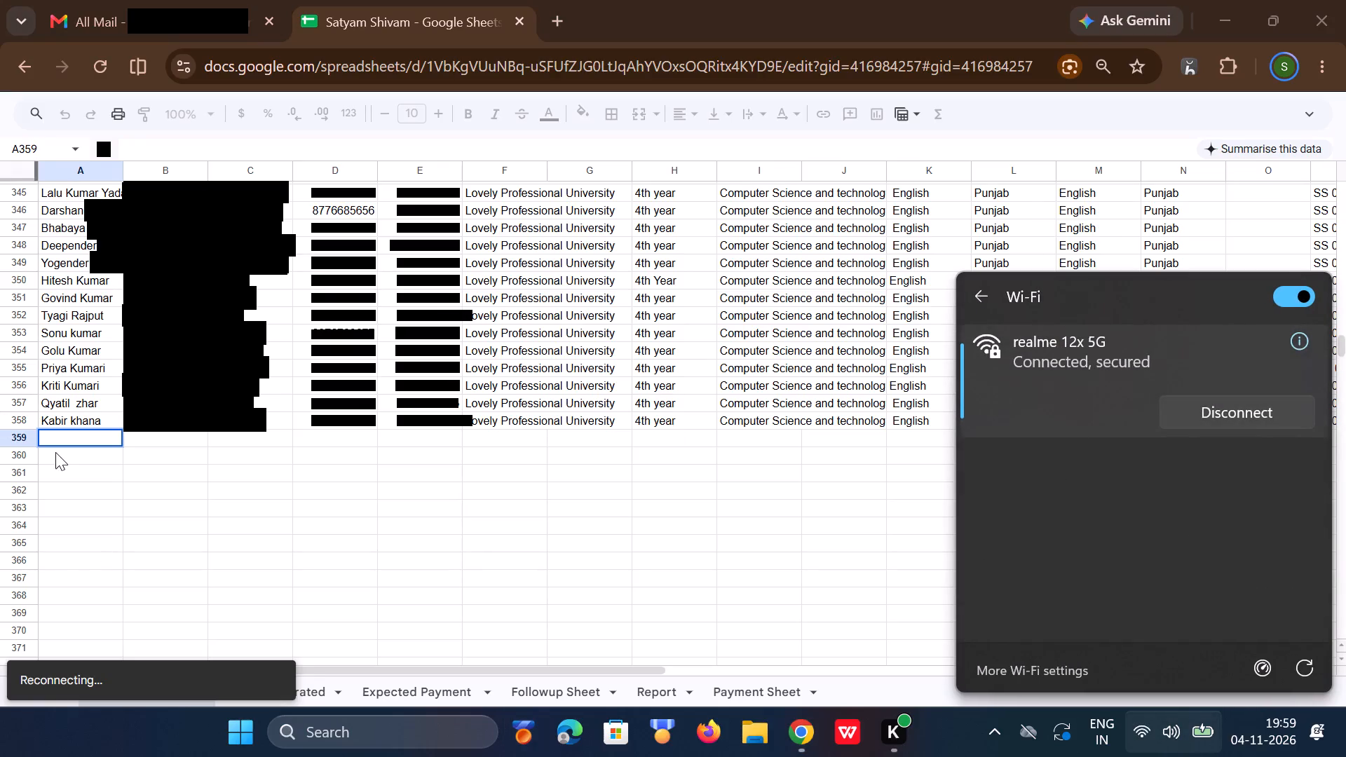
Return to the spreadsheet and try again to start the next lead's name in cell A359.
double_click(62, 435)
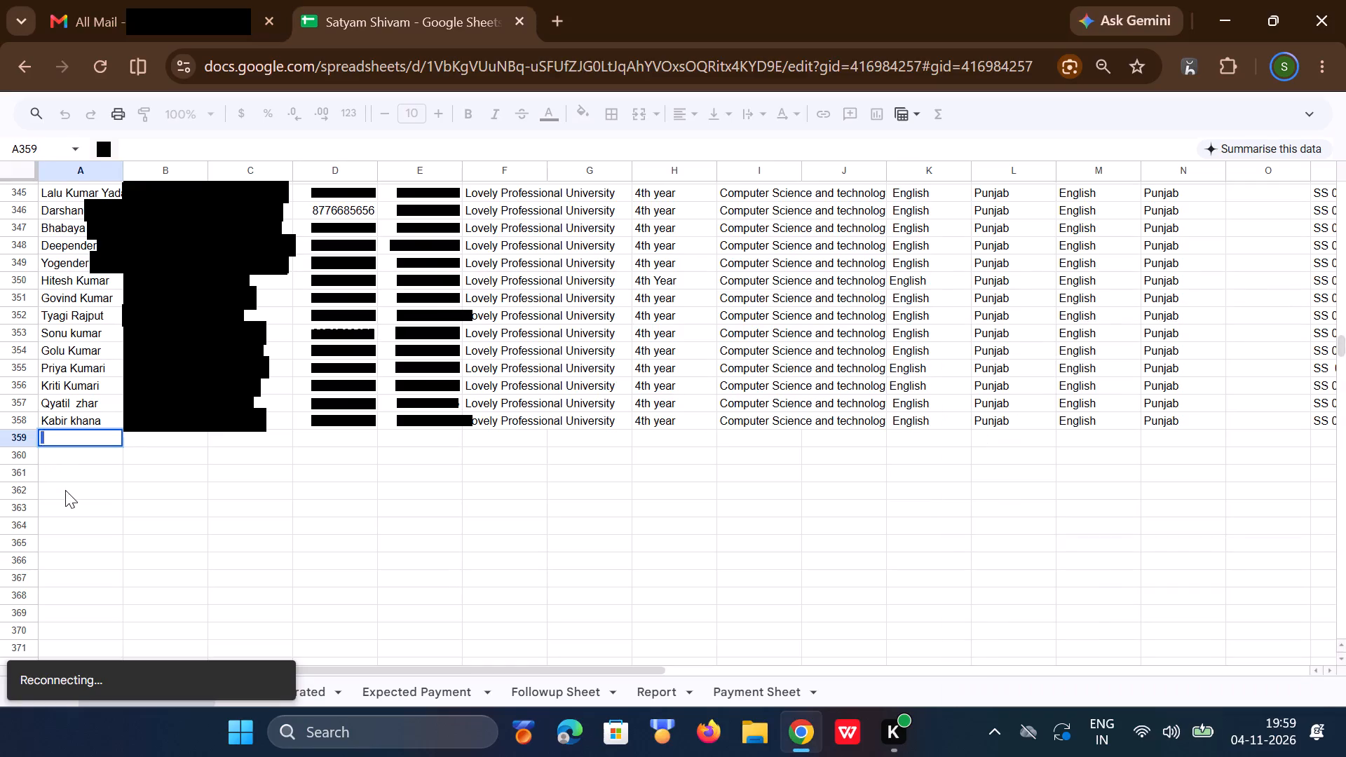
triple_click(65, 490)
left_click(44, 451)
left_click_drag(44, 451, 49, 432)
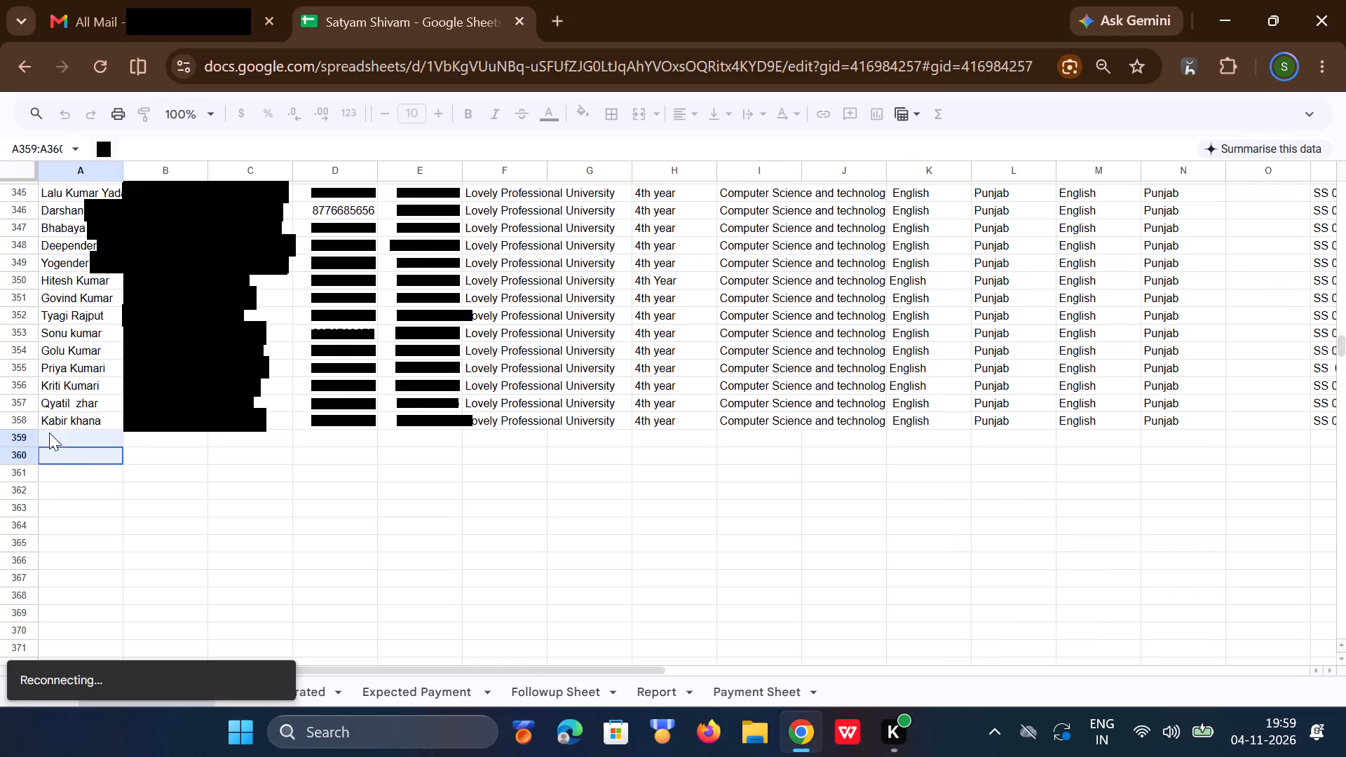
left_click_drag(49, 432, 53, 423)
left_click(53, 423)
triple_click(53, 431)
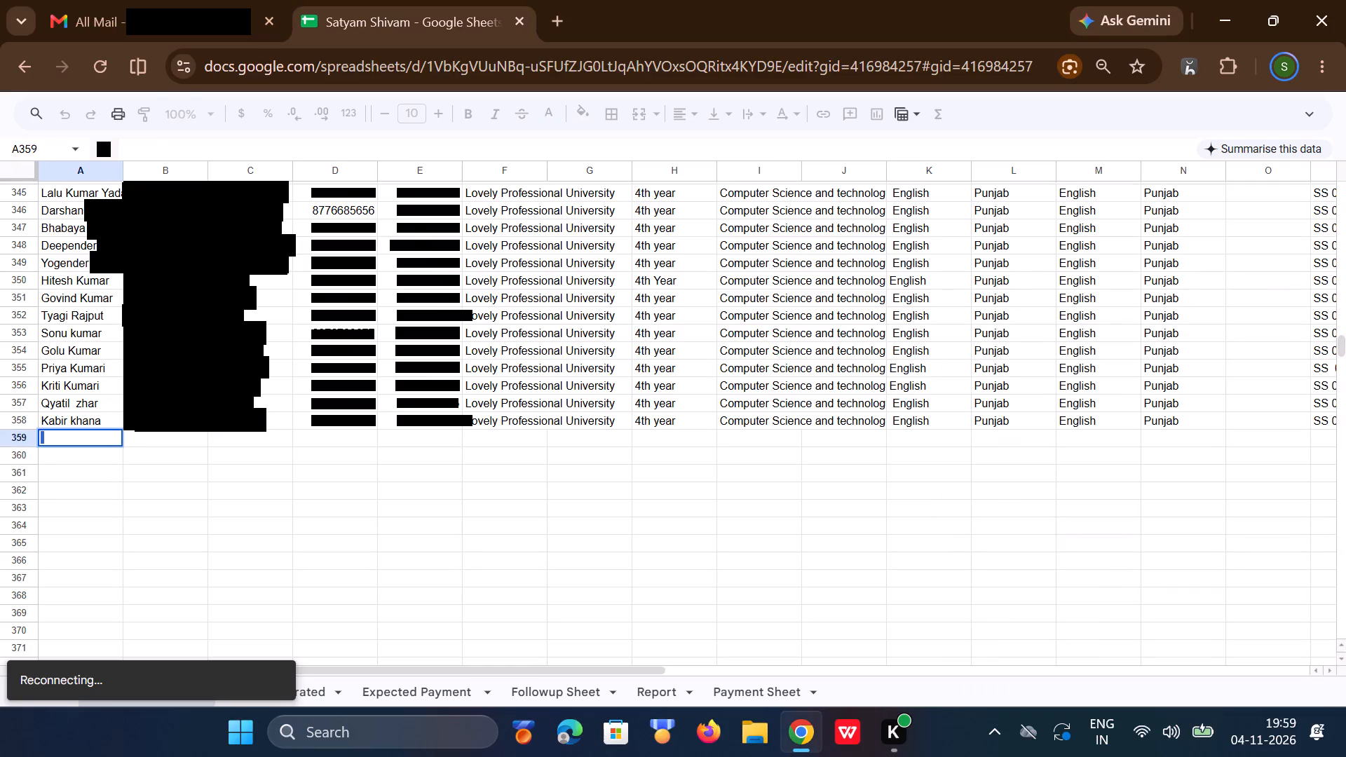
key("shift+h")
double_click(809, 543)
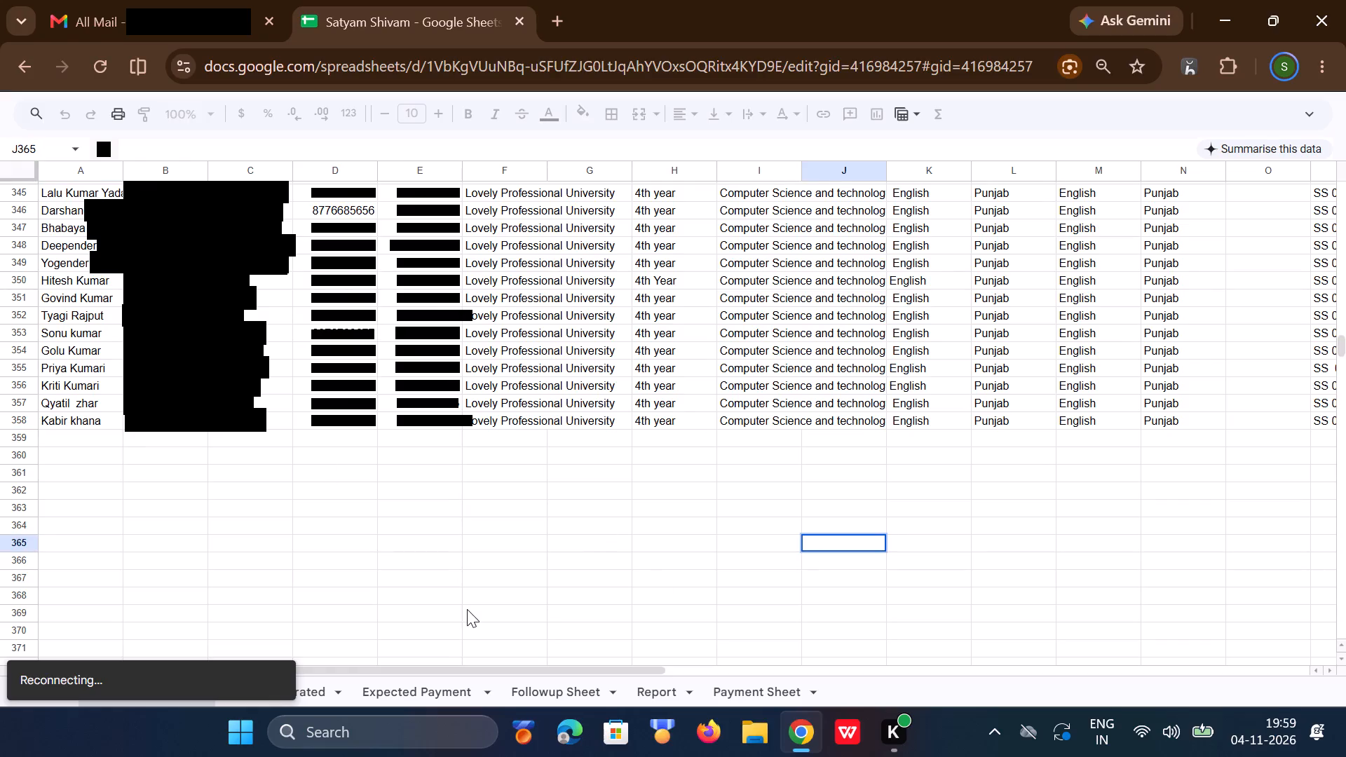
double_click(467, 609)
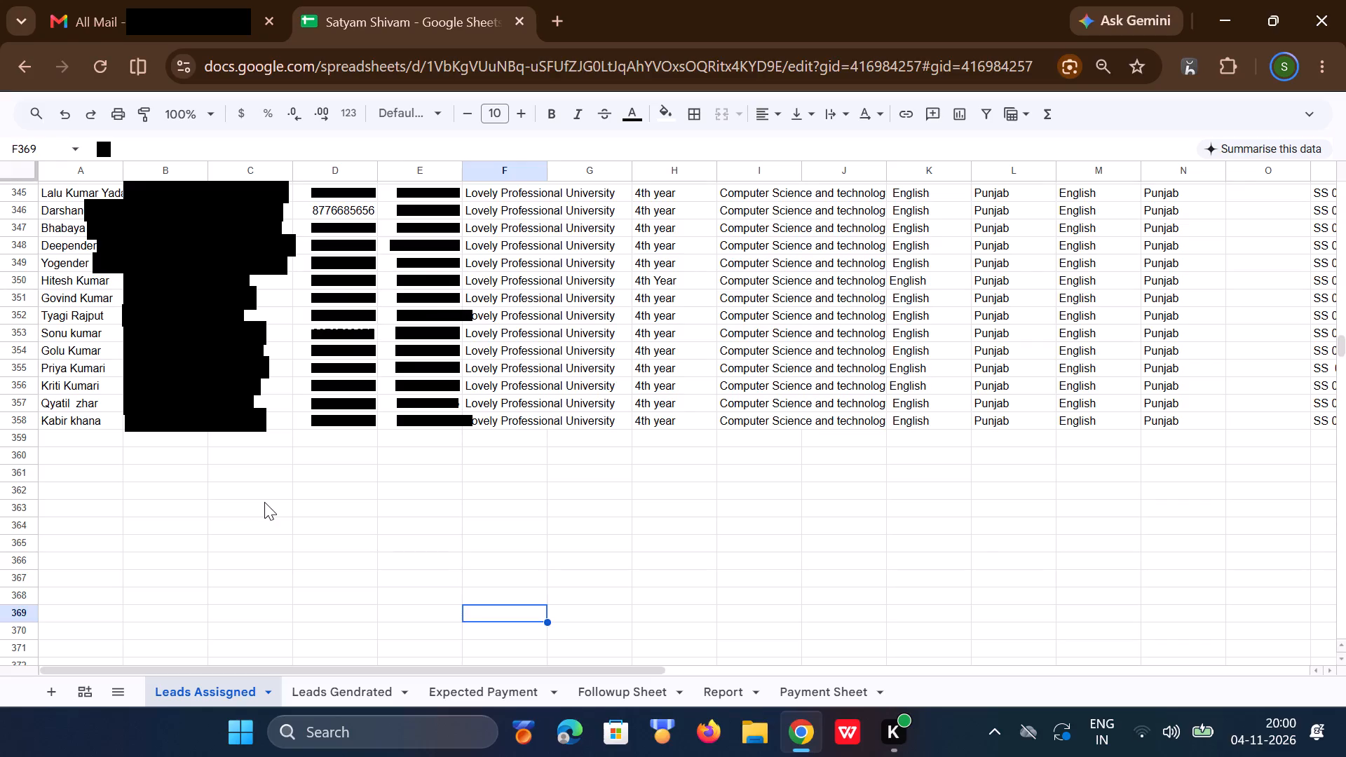
Start the next lead's row by entering the lead's full name in cell A359.
double_click(87, 464)
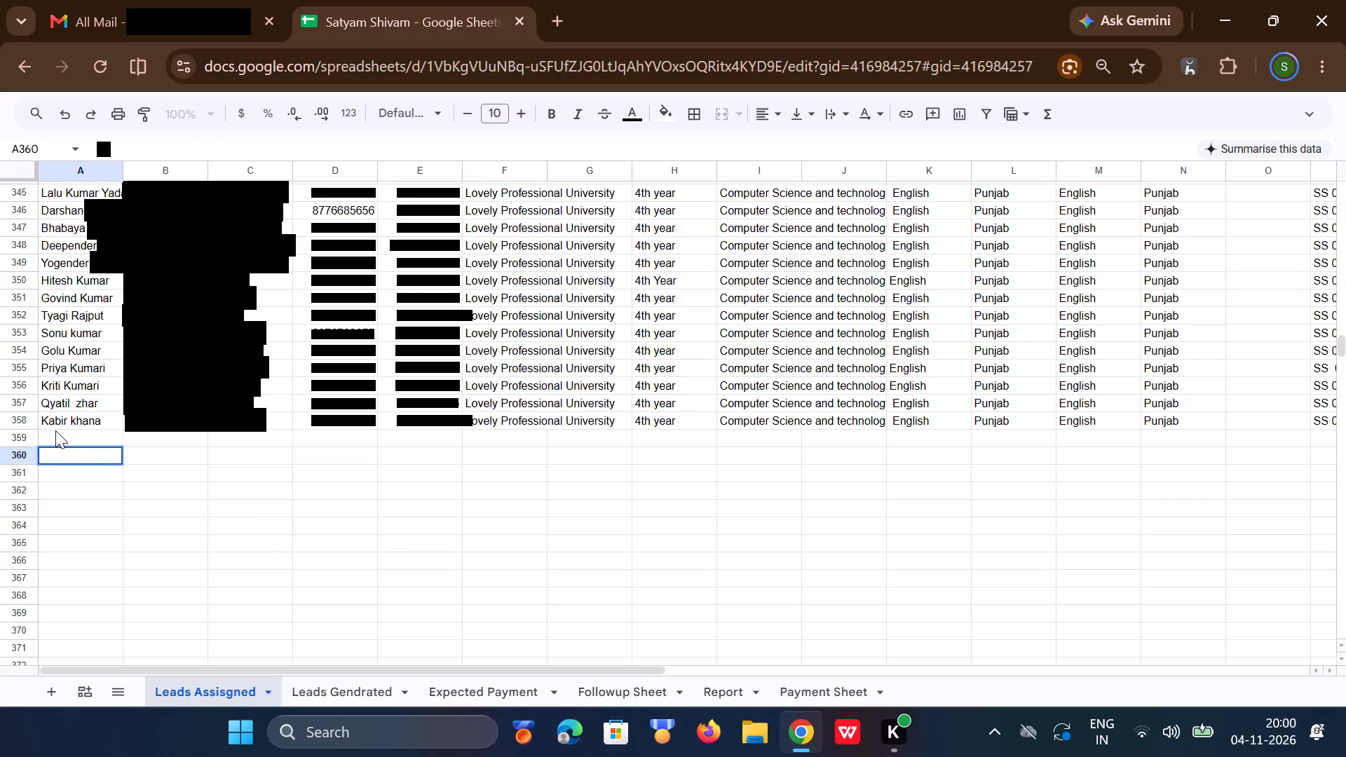
double_click(55, 430)
double_click(55, 439)
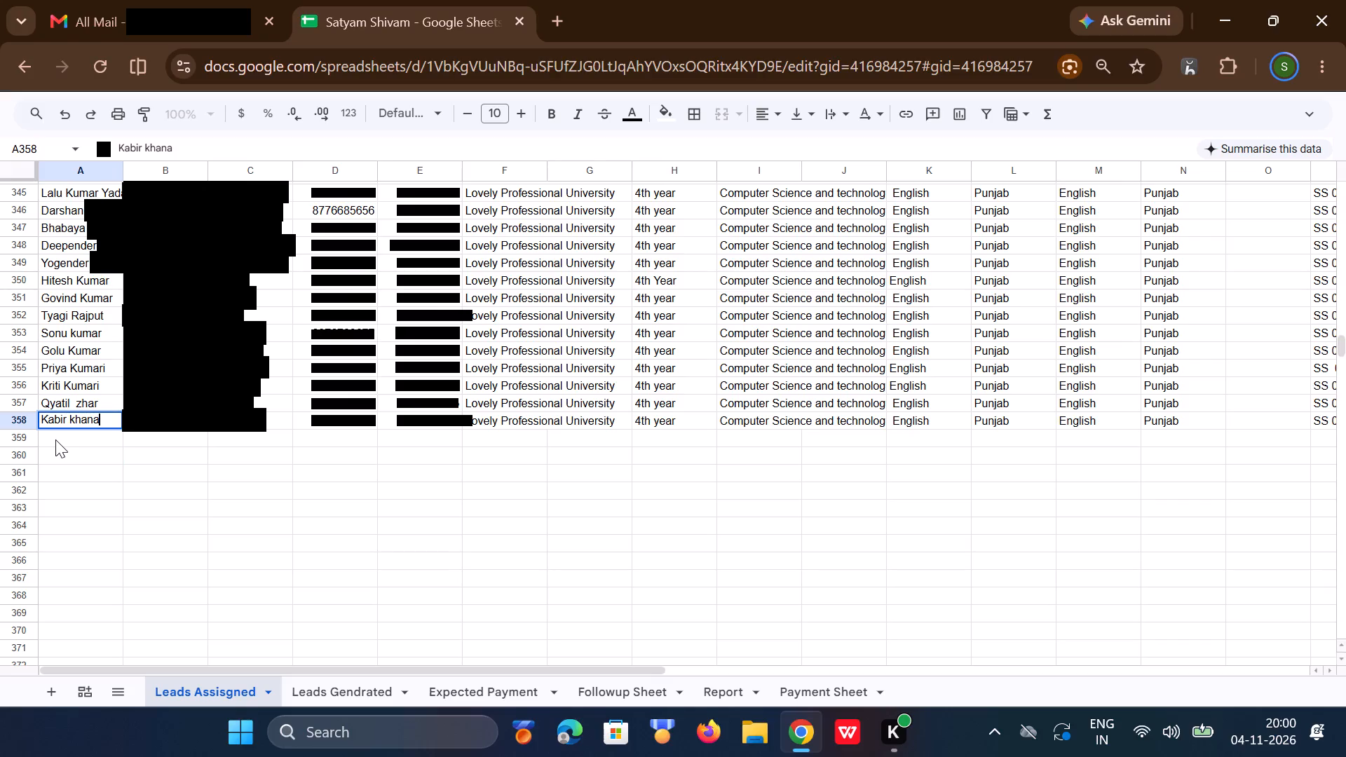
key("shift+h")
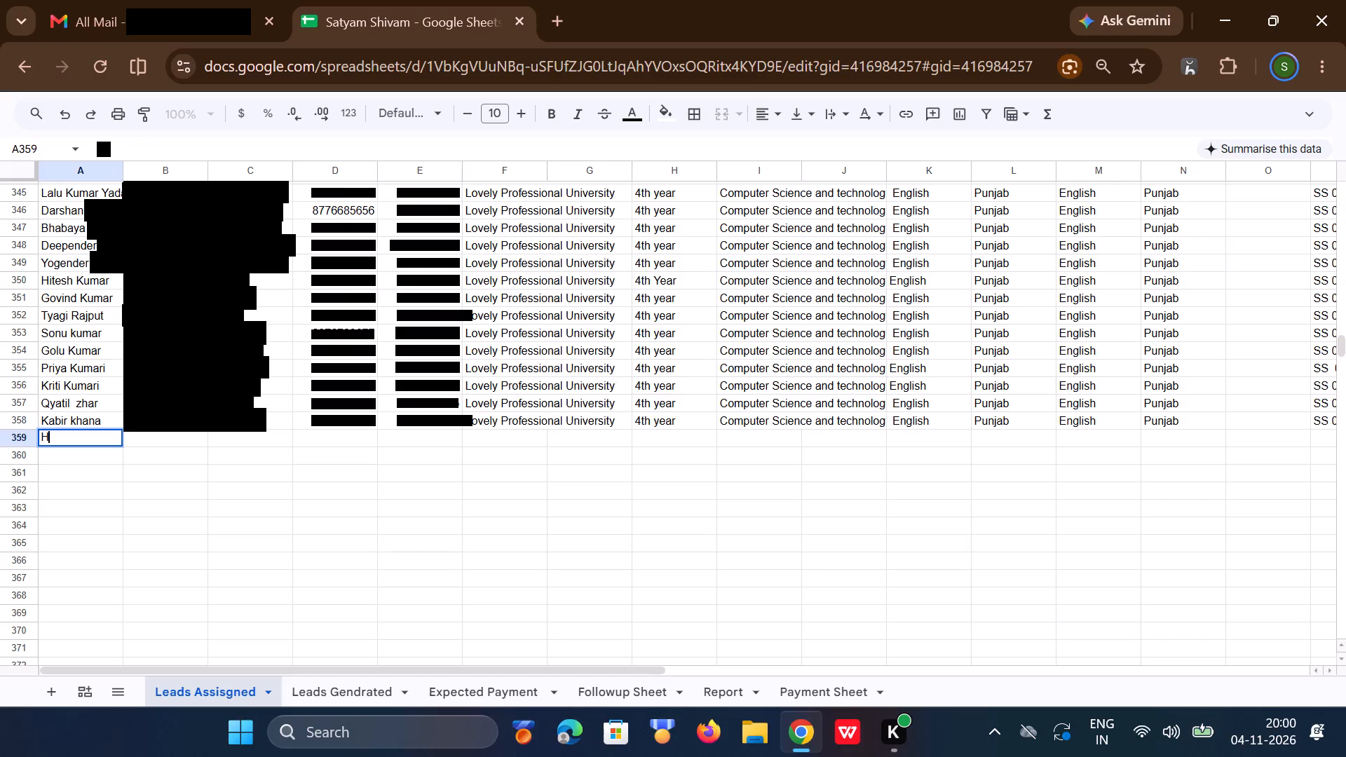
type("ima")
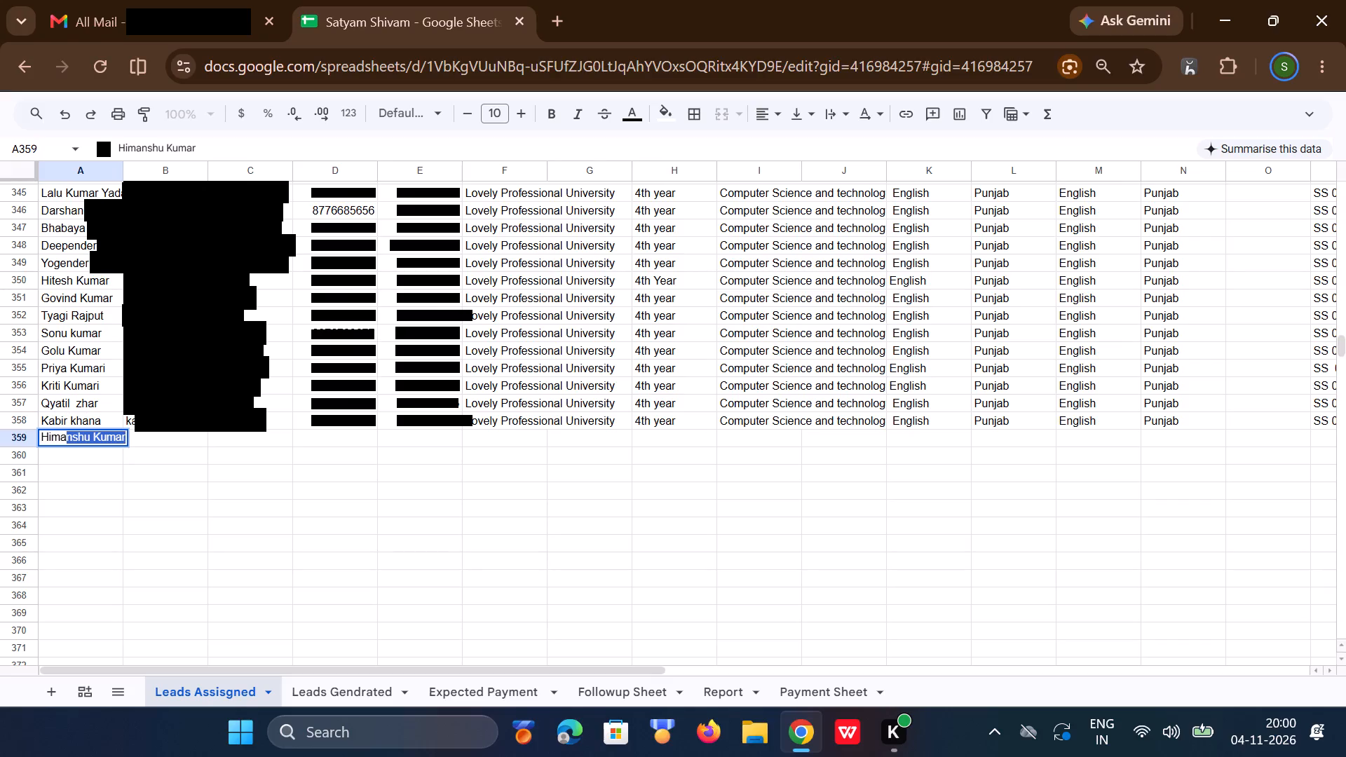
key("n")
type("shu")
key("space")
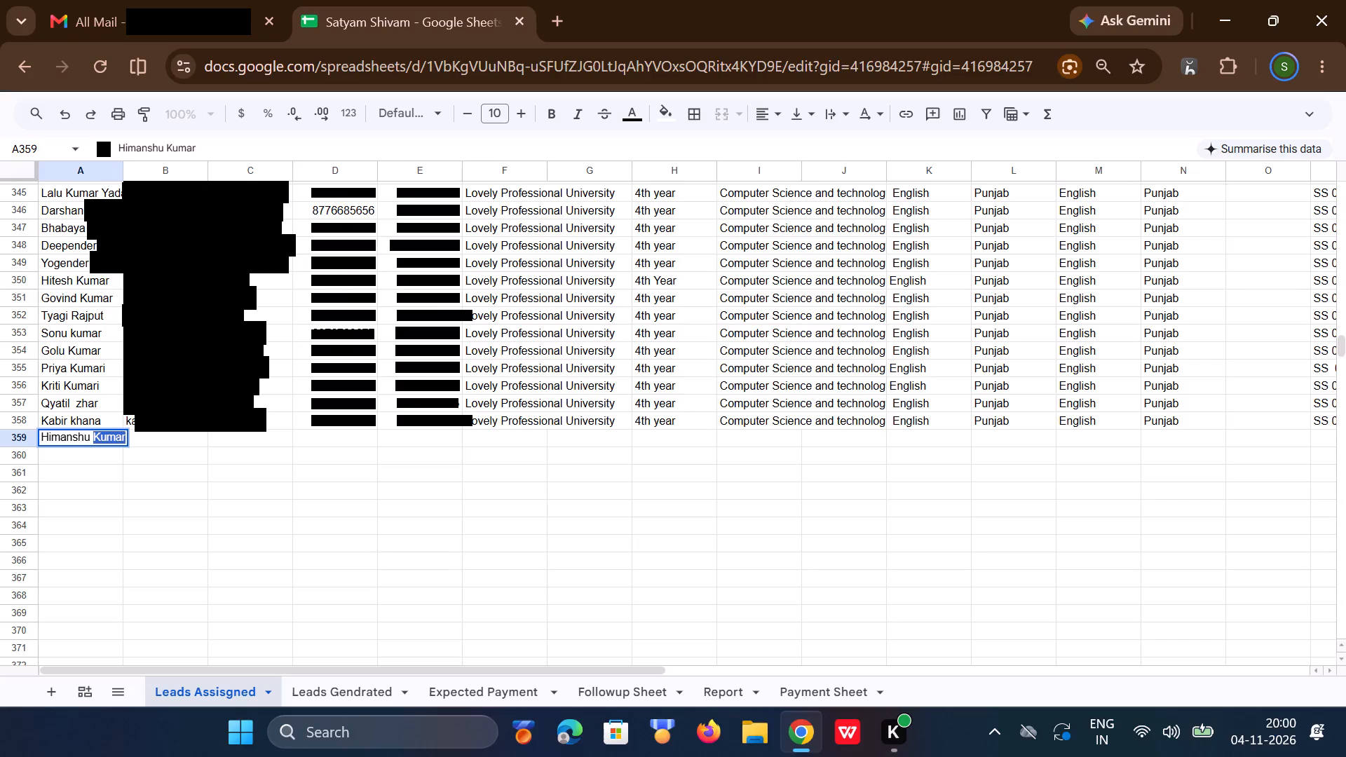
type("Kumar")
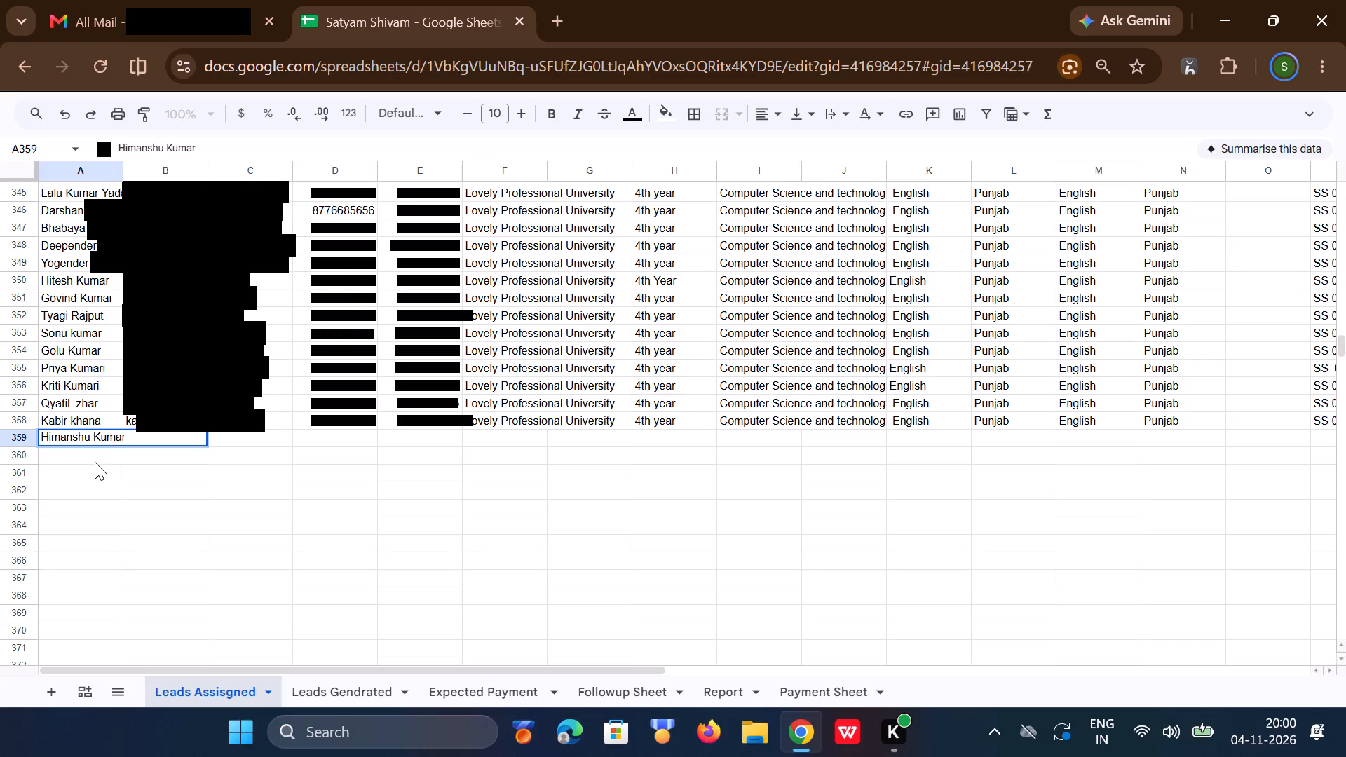
left_click(199, 549)
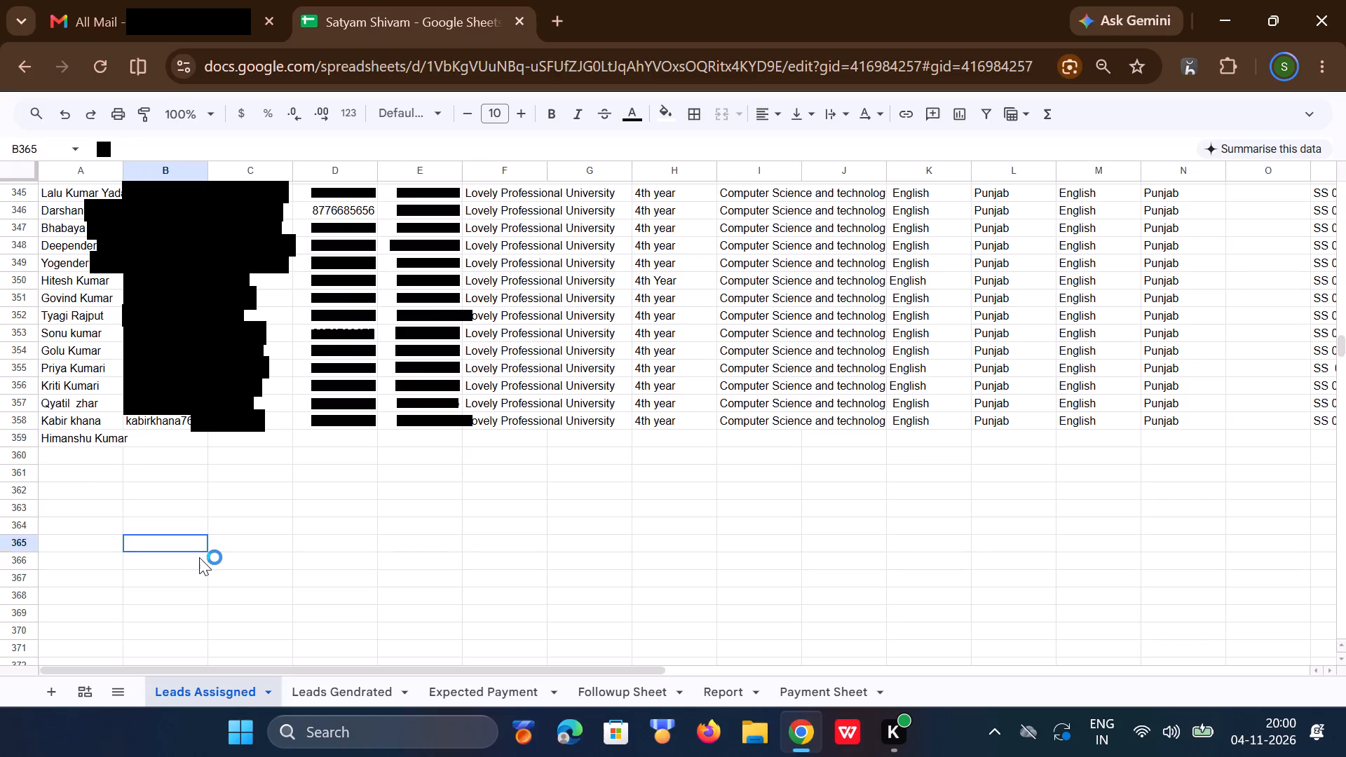
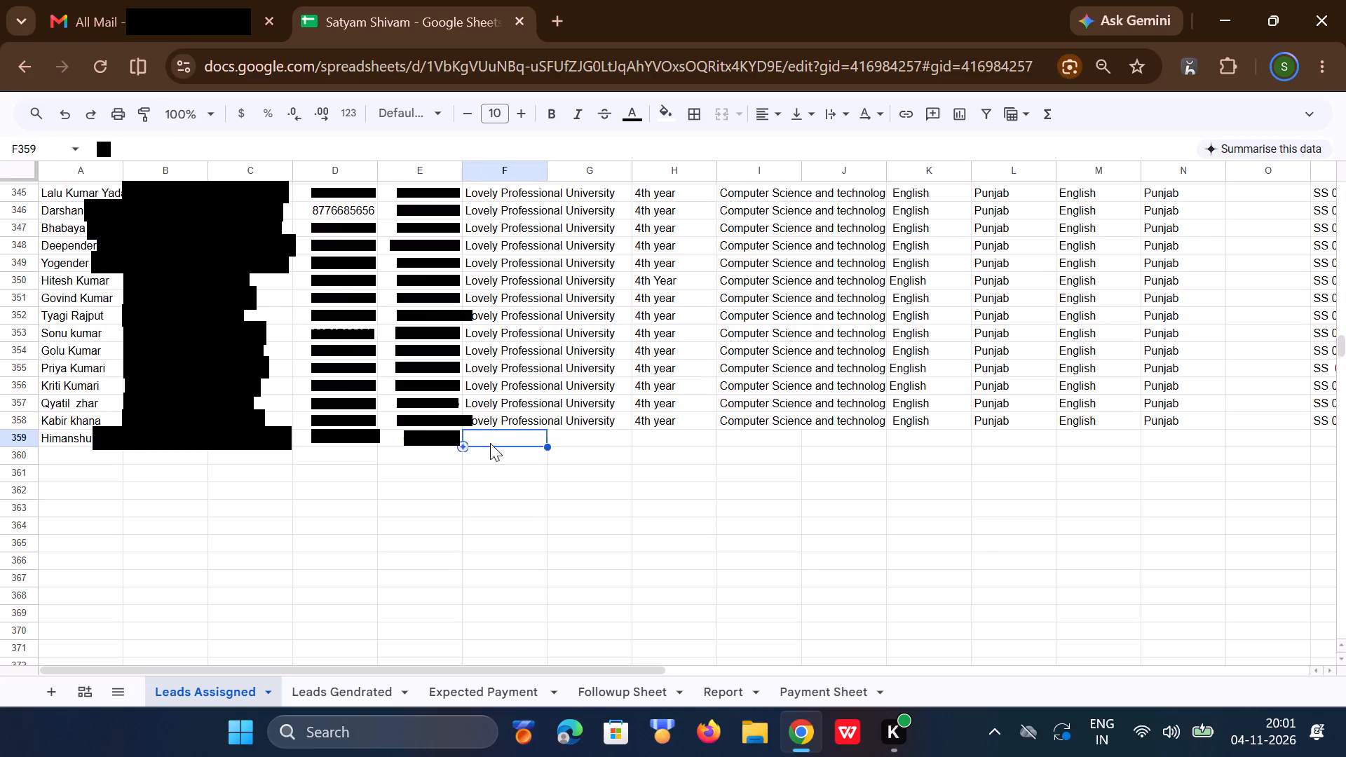
Correct the contact number in cell E359 of the new lead's row by adding the missing digit 6.
left_click(425, 453)
double_click(416, 441)
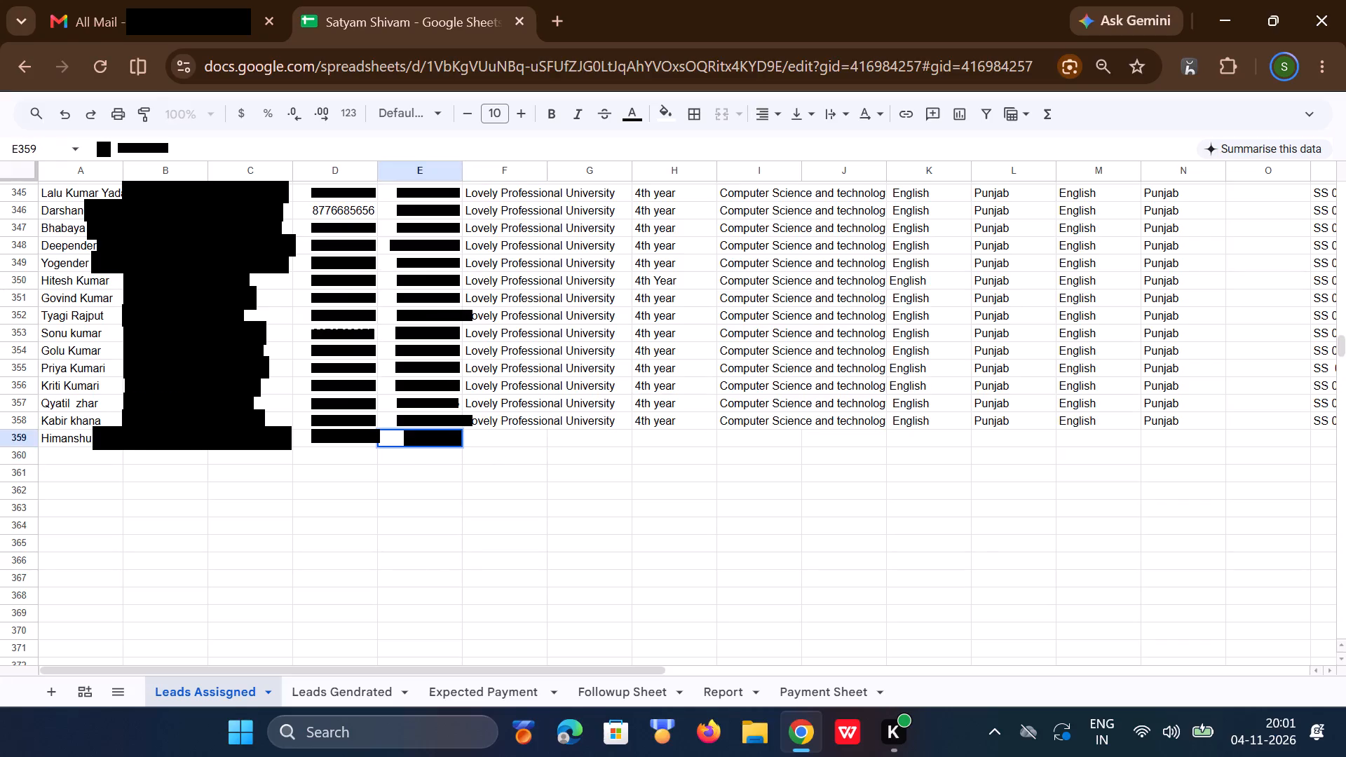
key("6")
left_click(407, 581)
Open the empty university cell F359 in the new lead's row for editing.
double_click(503, 449)
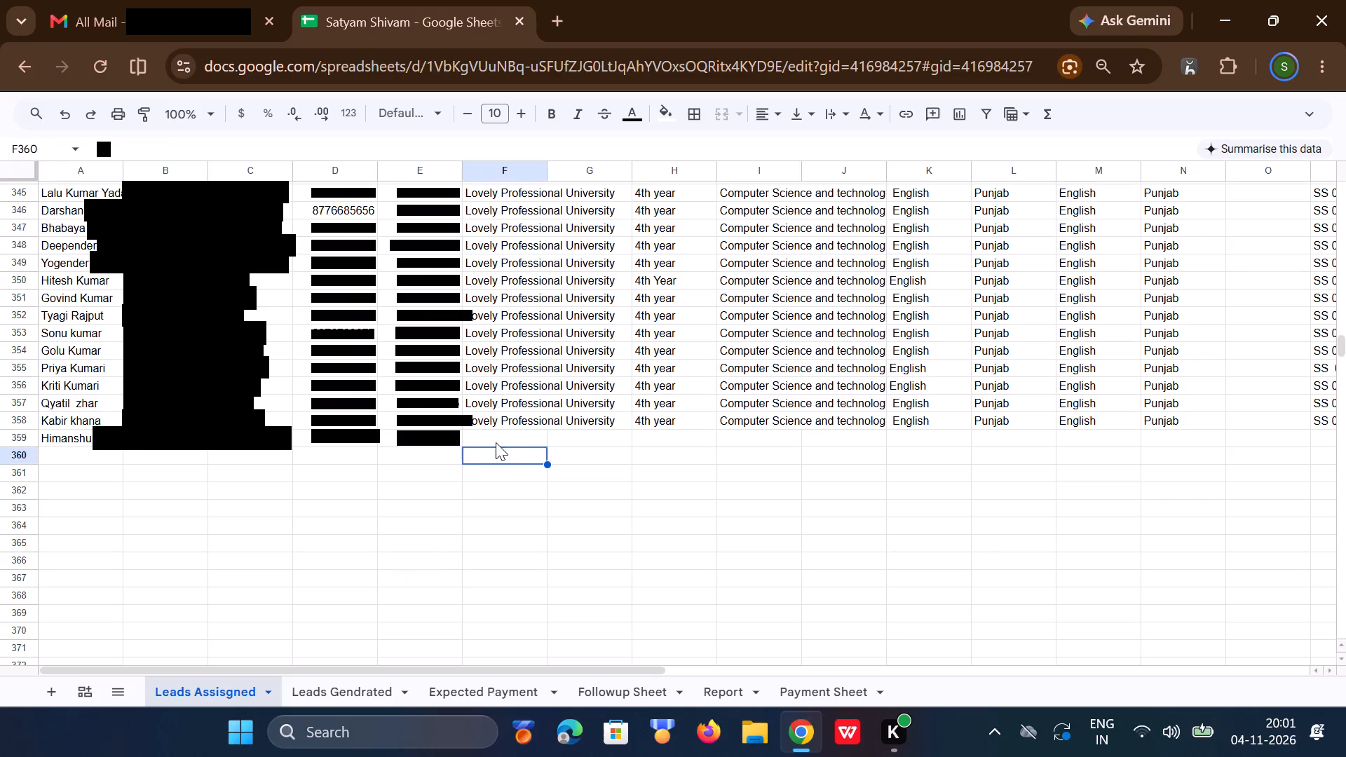
double_click(484, 437)
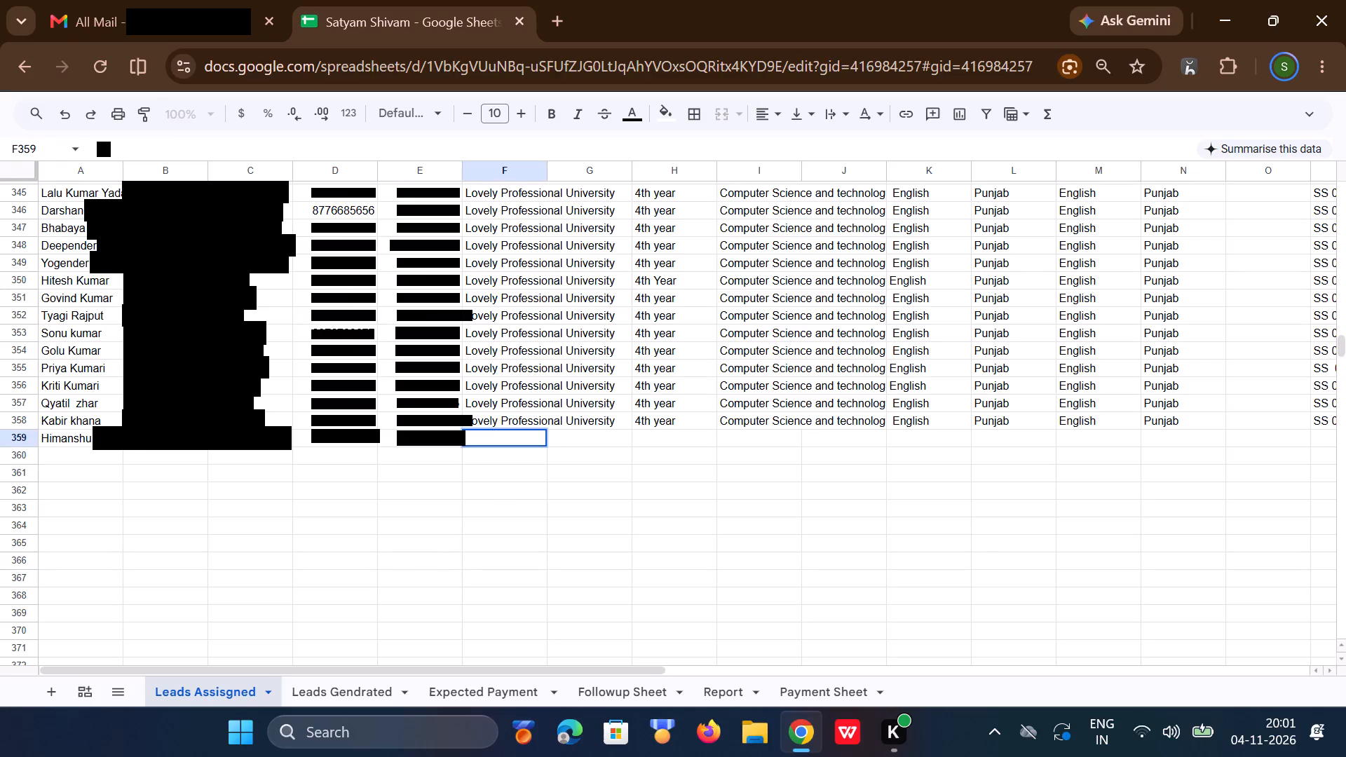
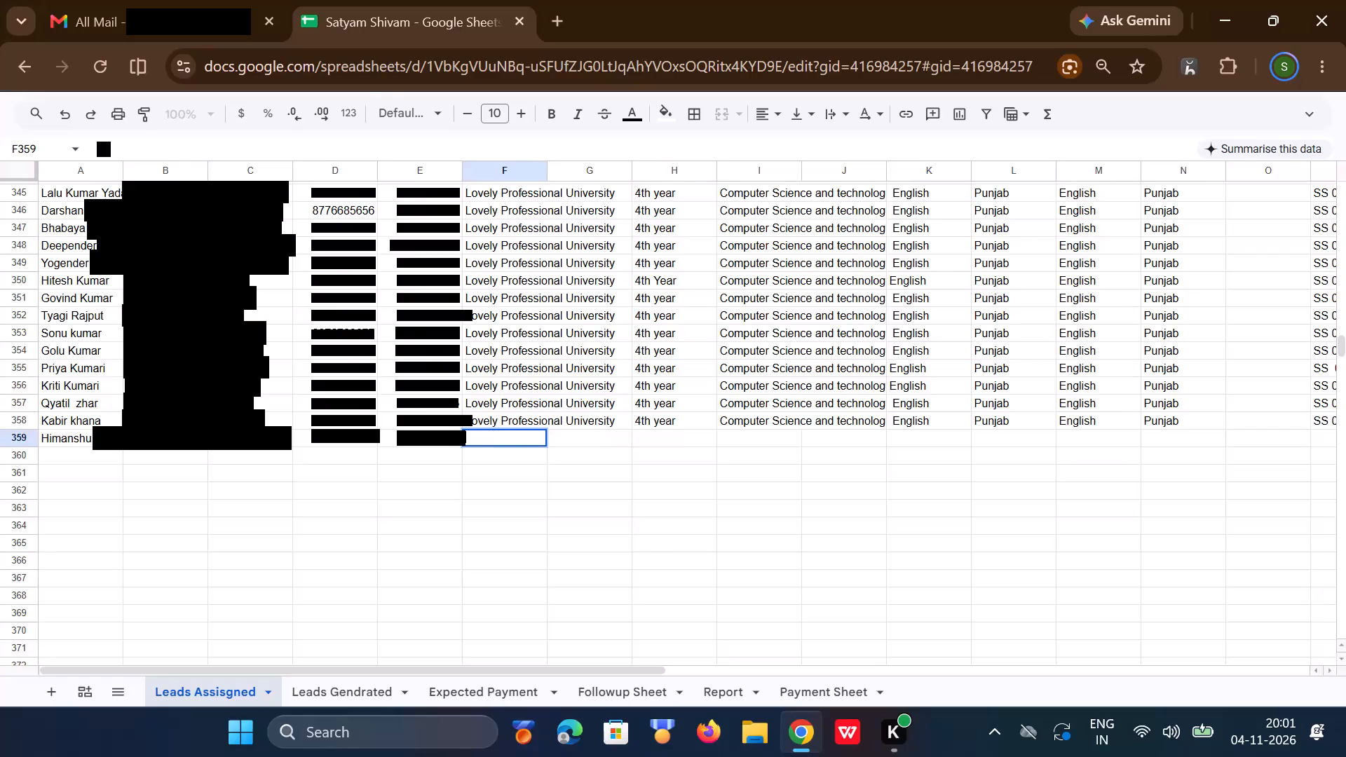
Enter Lovely Professional University as the university in cell F359 of the new lead's row.
double_click(493, 430)
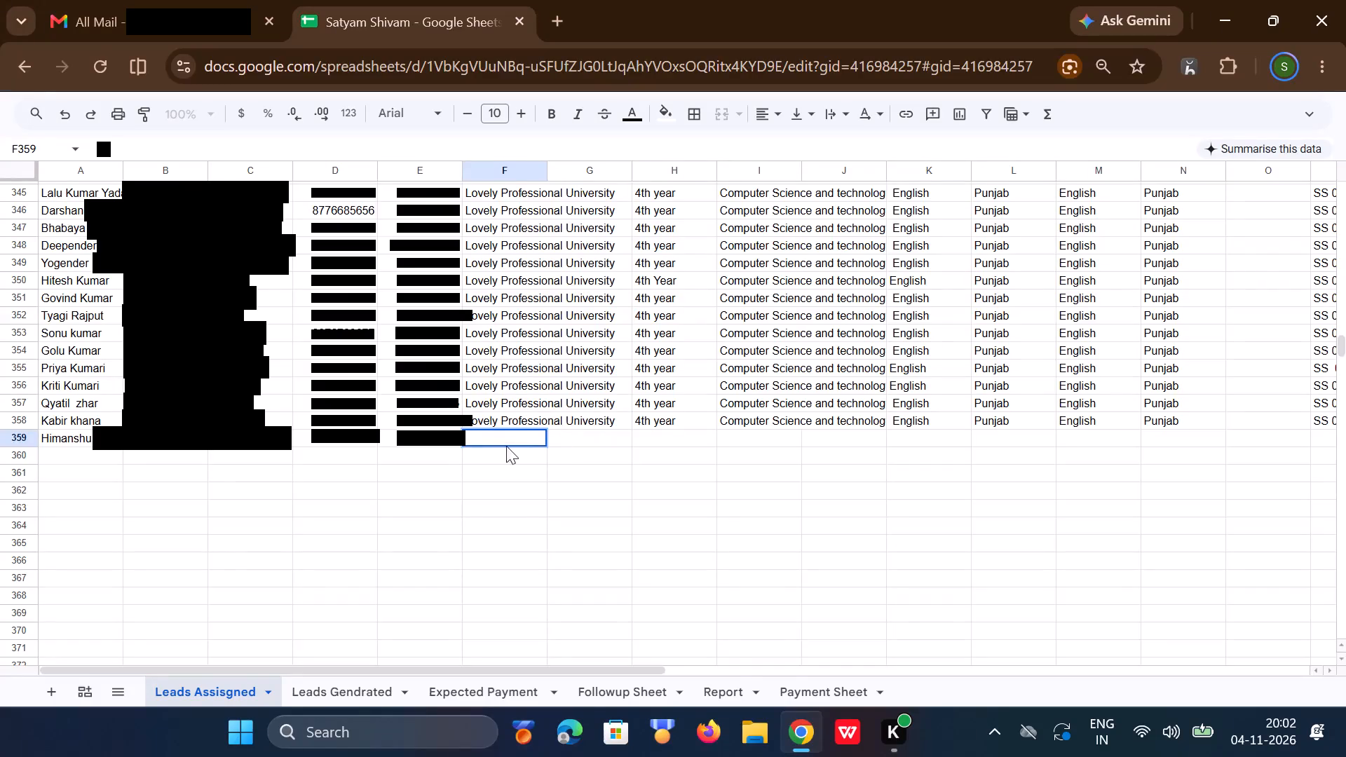
left_click(487, 437)
type("Lo")
type("vely")
key("space")
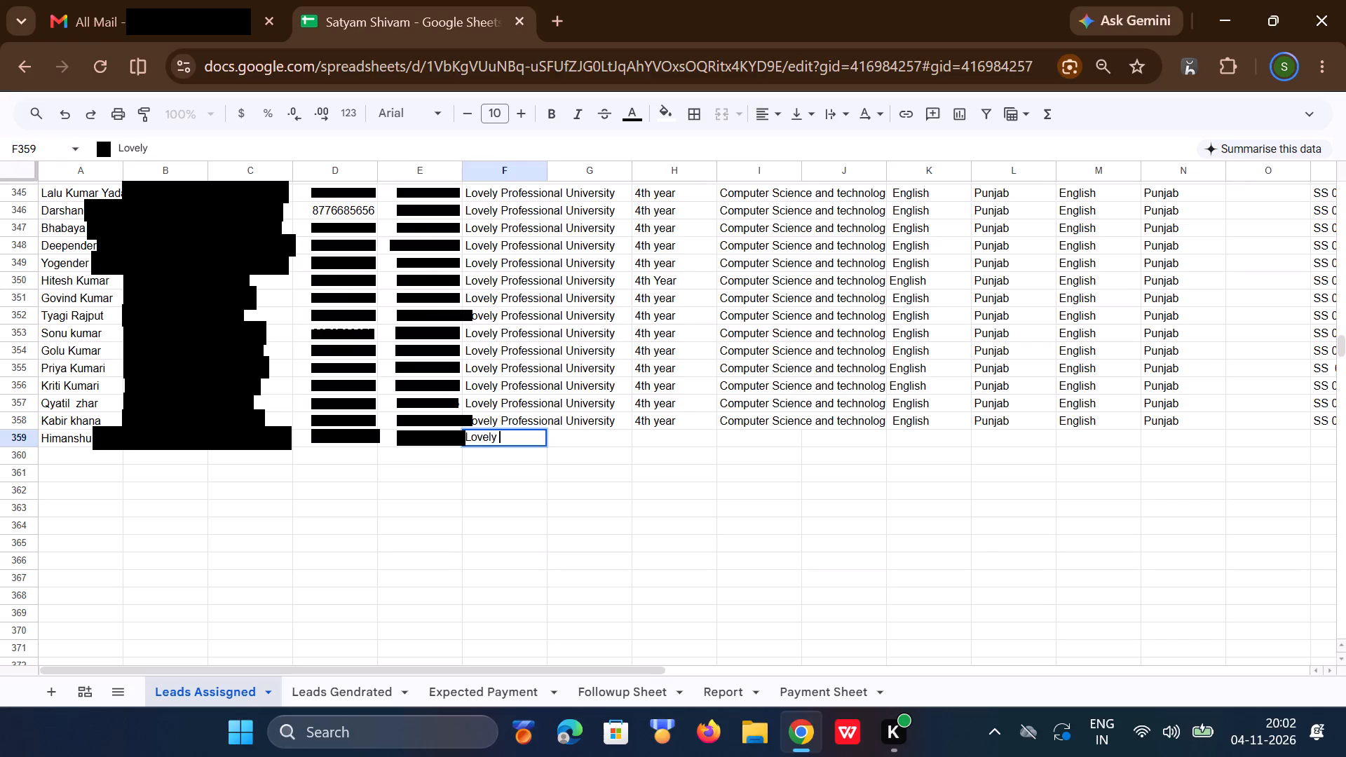
key("shift+p")
type("rofe")
type("ss")
type("ional")
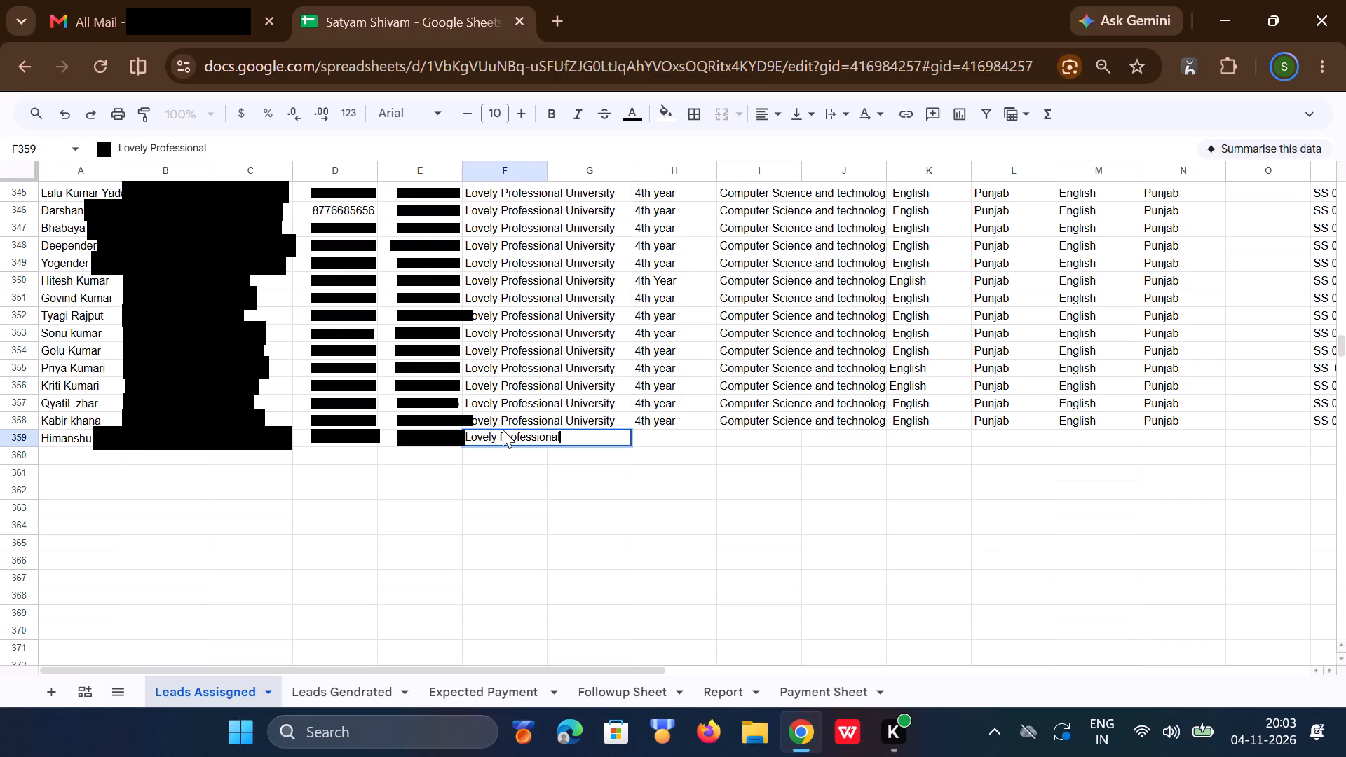
left_click(585, 444)
double_click(572, 428)
double_click(571, 432)
key("space")
key("shift+u")
type("ni")
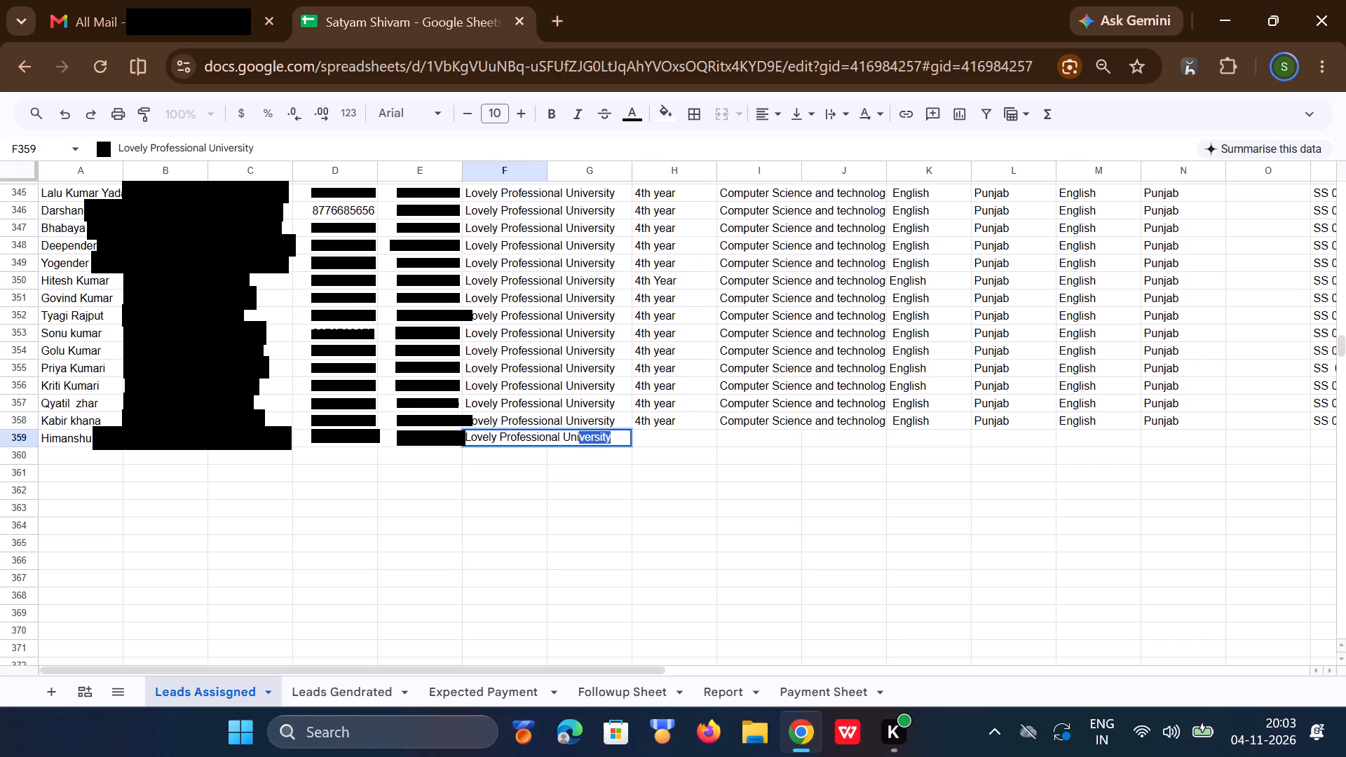
type("versity")
Enter 4th year as the year of study in cell H359 of the new lead's row.
double_click(658, 432)
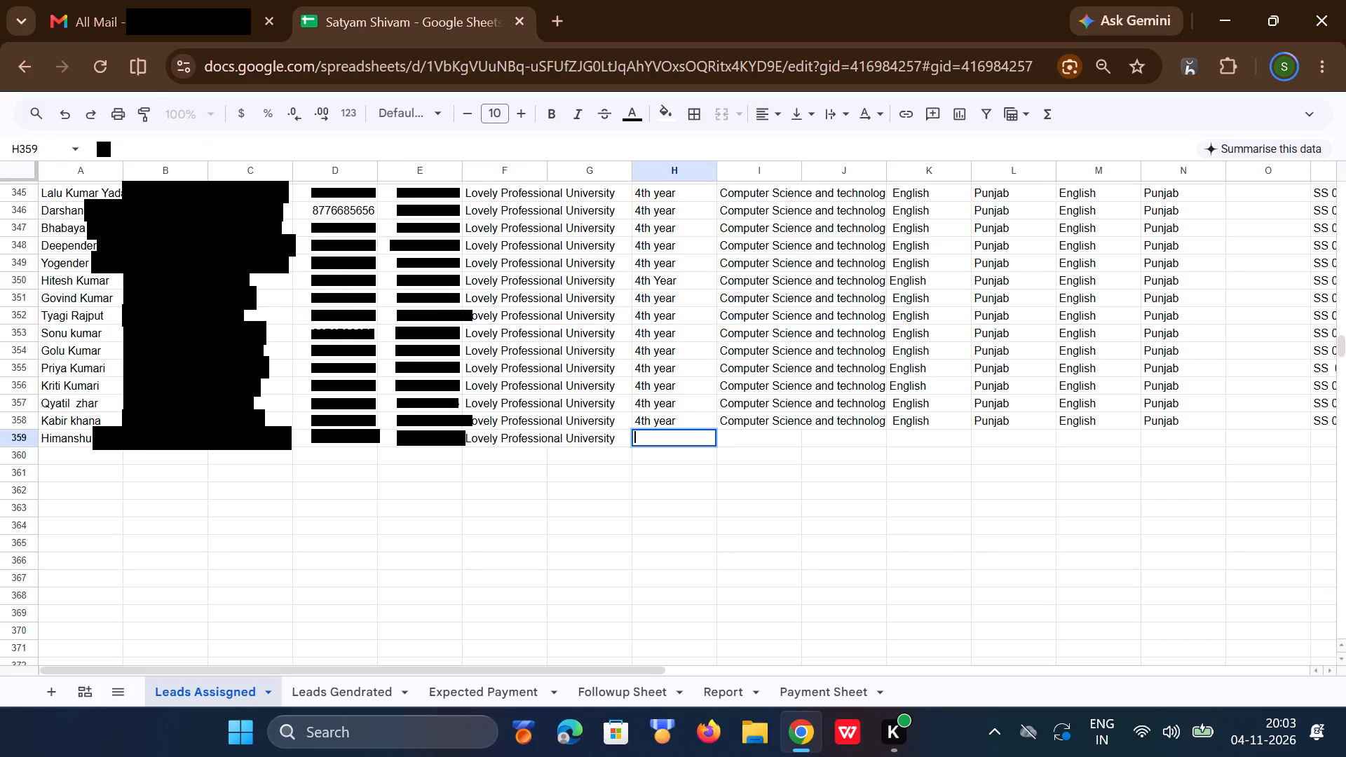
key("shift+dollar")
key("BackSpace")
key("4")
type("th")
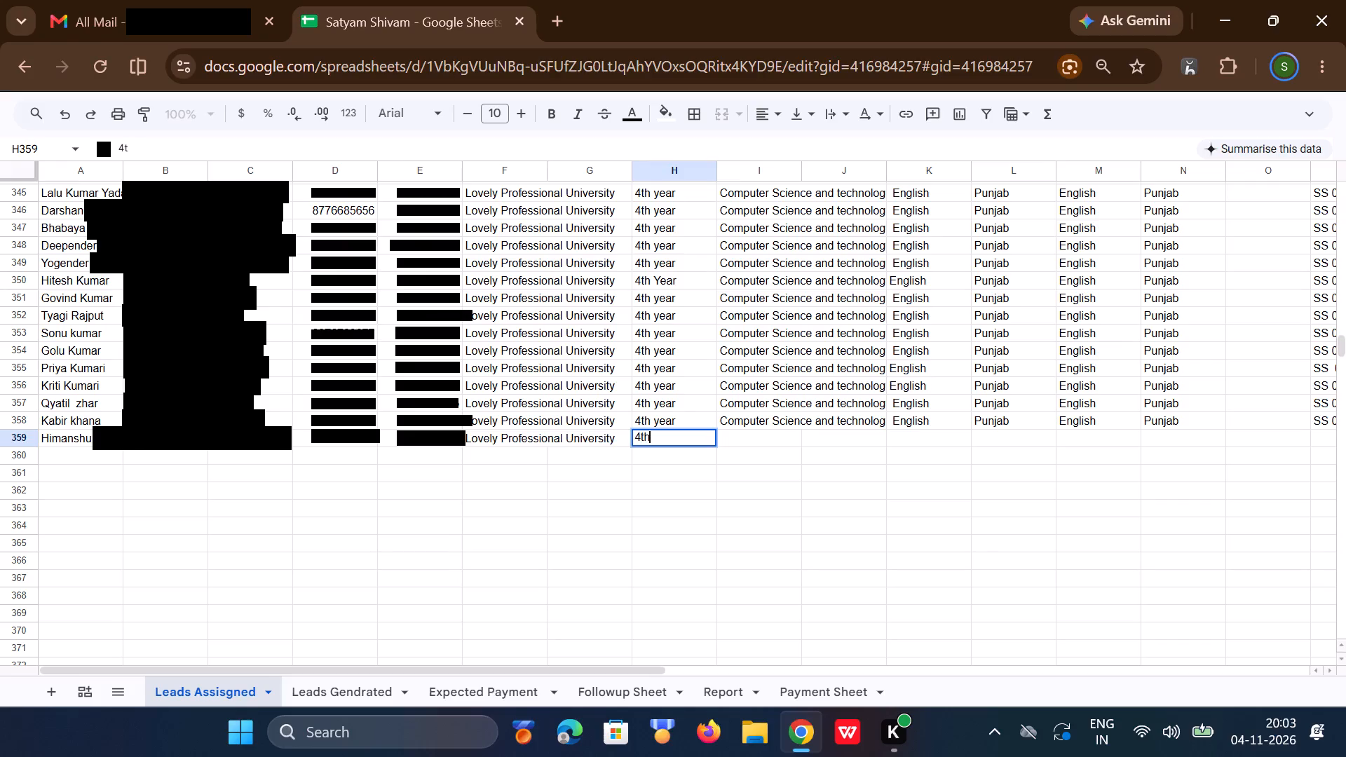
key("space")
key("u")
key("BackSpace")
type("year")
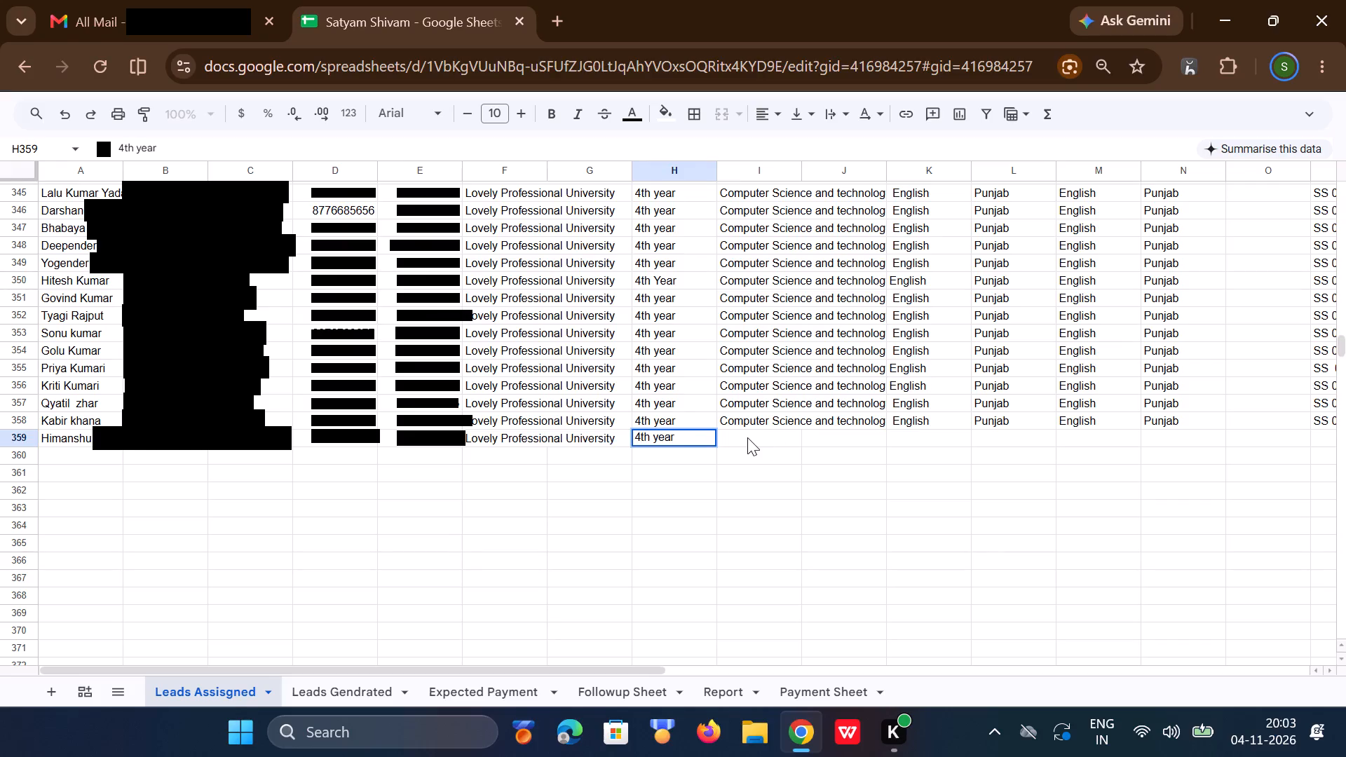
Enter Computer Science and technology as the course in cell I359 of the new lead's row.
triple_click(747, 437)
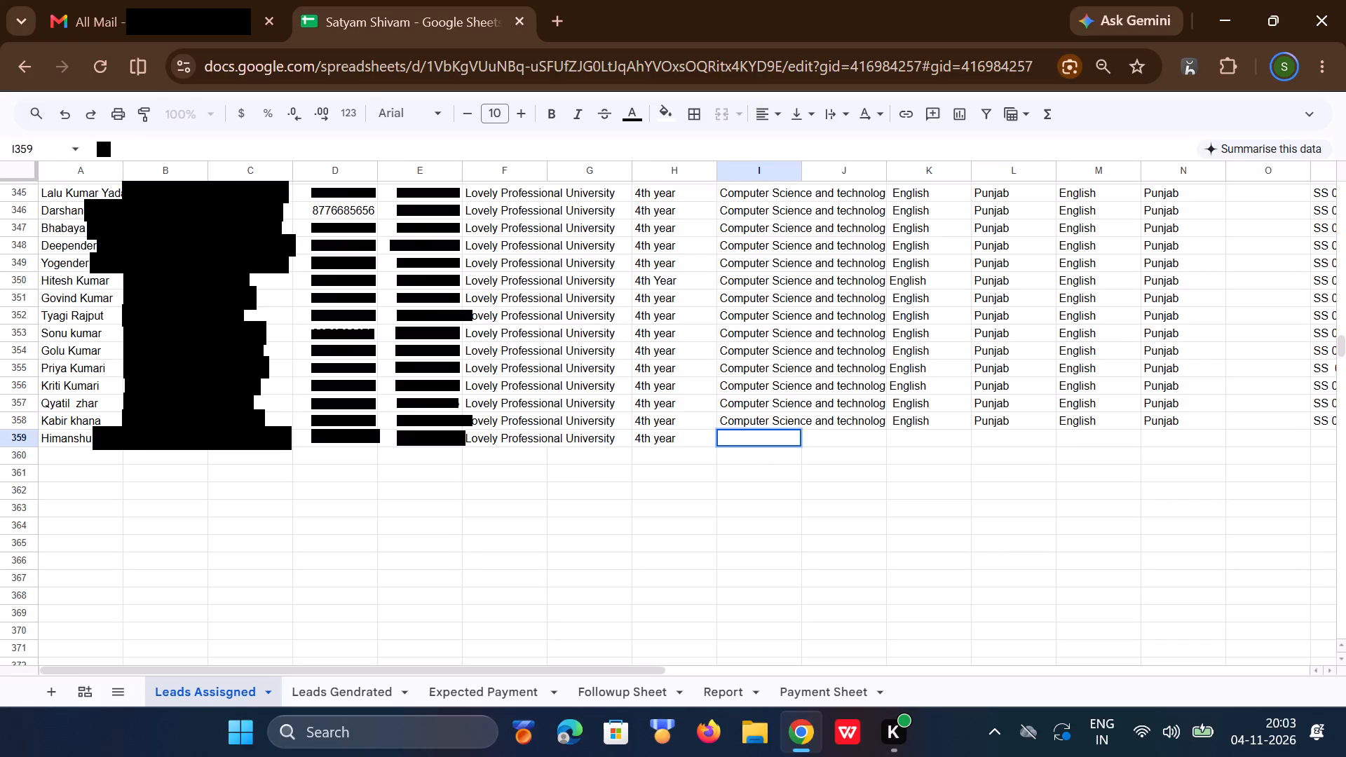
key("shift+c")
type("omp")
type("uter")
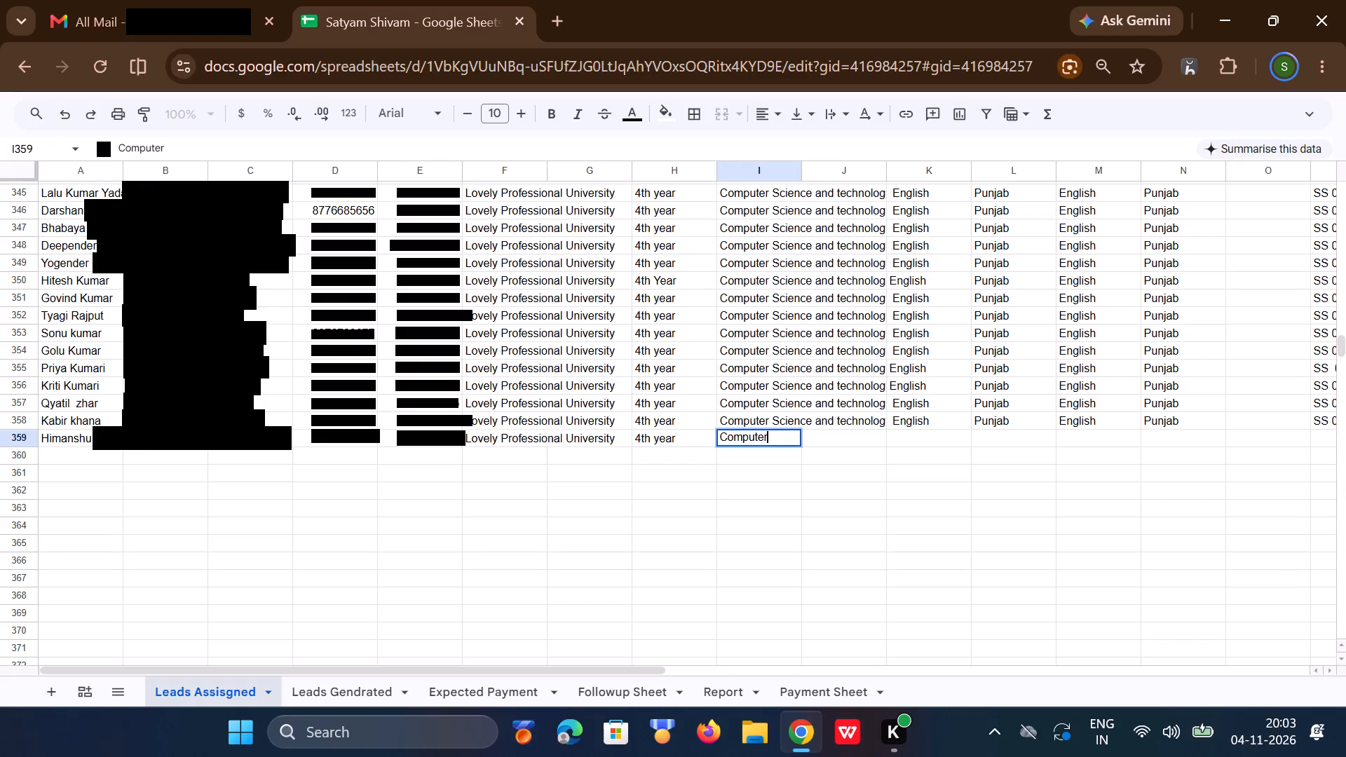
key("space")
type("Sec")
key("BackSpace")
key("BackSpace")
type("ce")
key("BackSpace")
type("ience and")
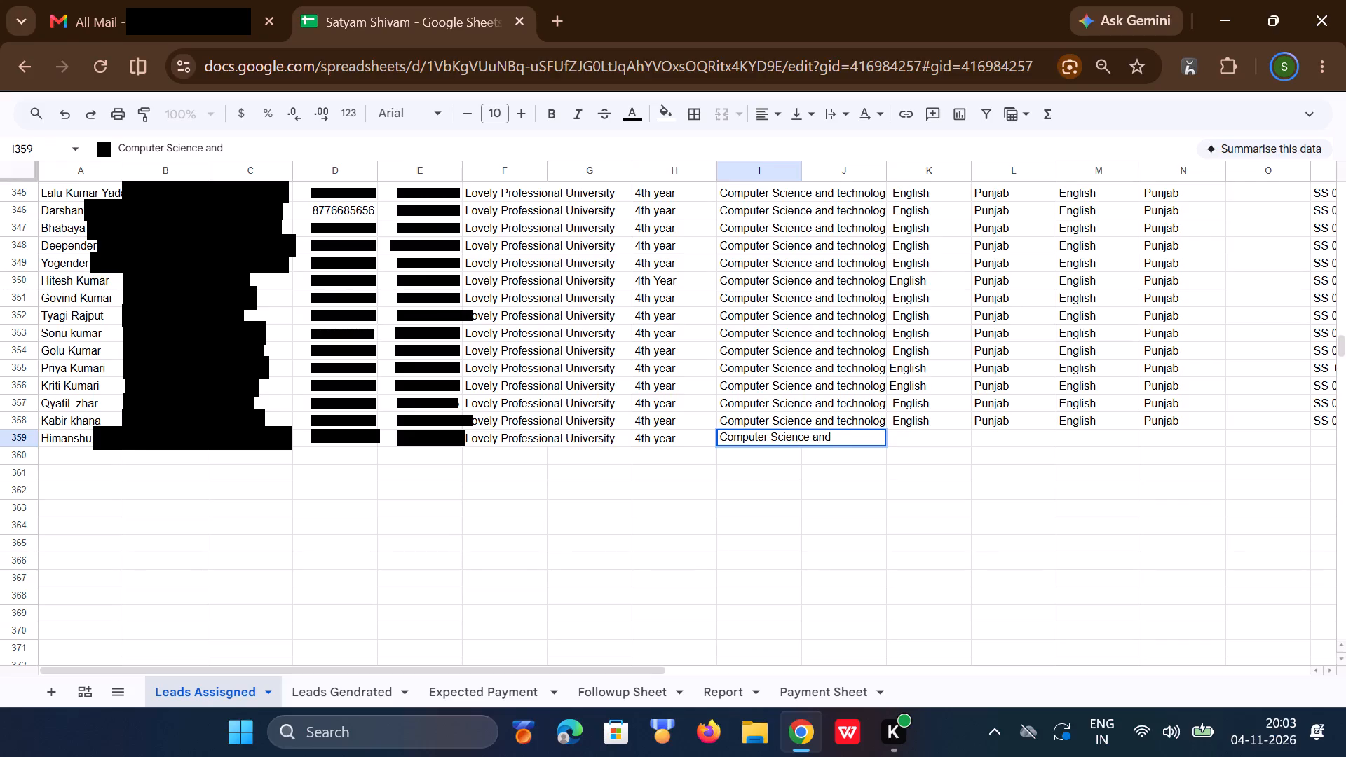
key("space")
type("t")
key("e")
key("c")
key("h")
type("nology")
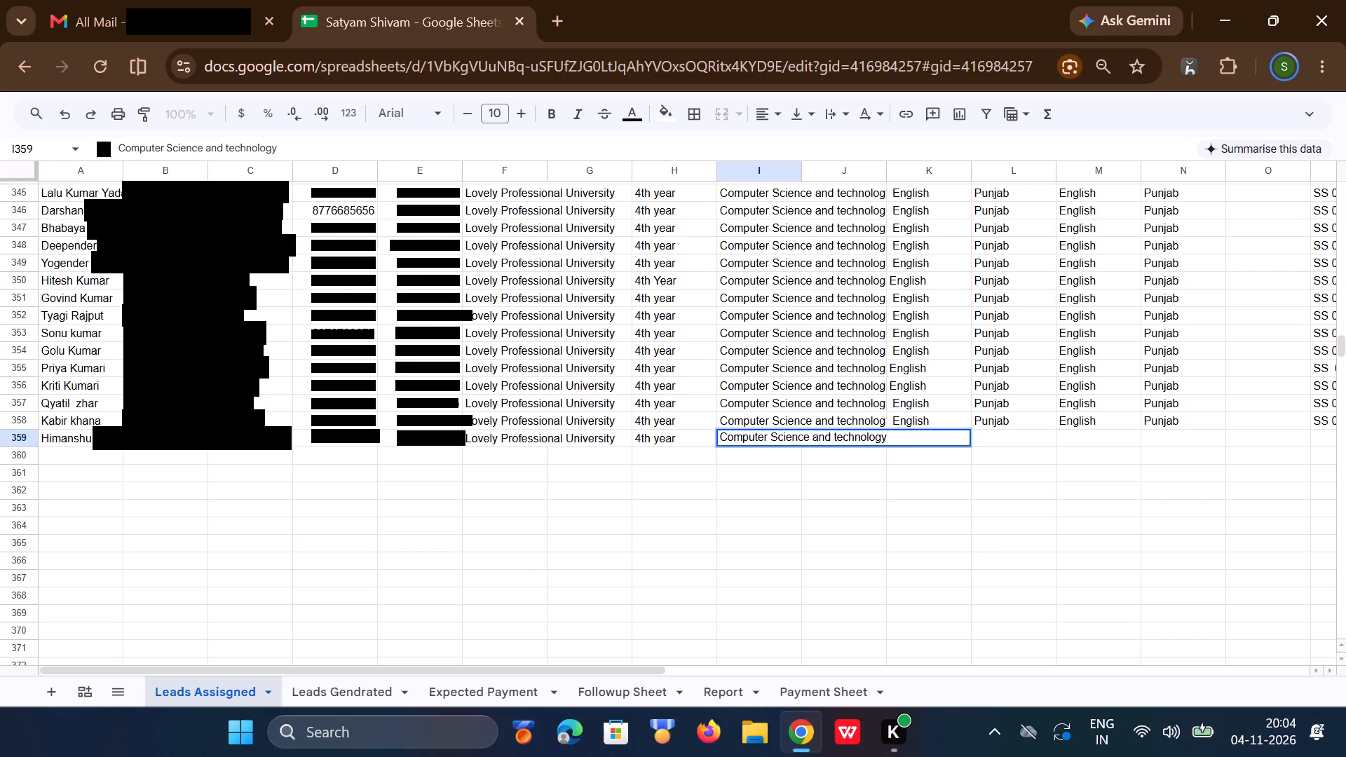
left_click(889, 514)
Enter English in cell K359 and Punjab in cell L359 of the new lead's row.
double_click(920, 439)
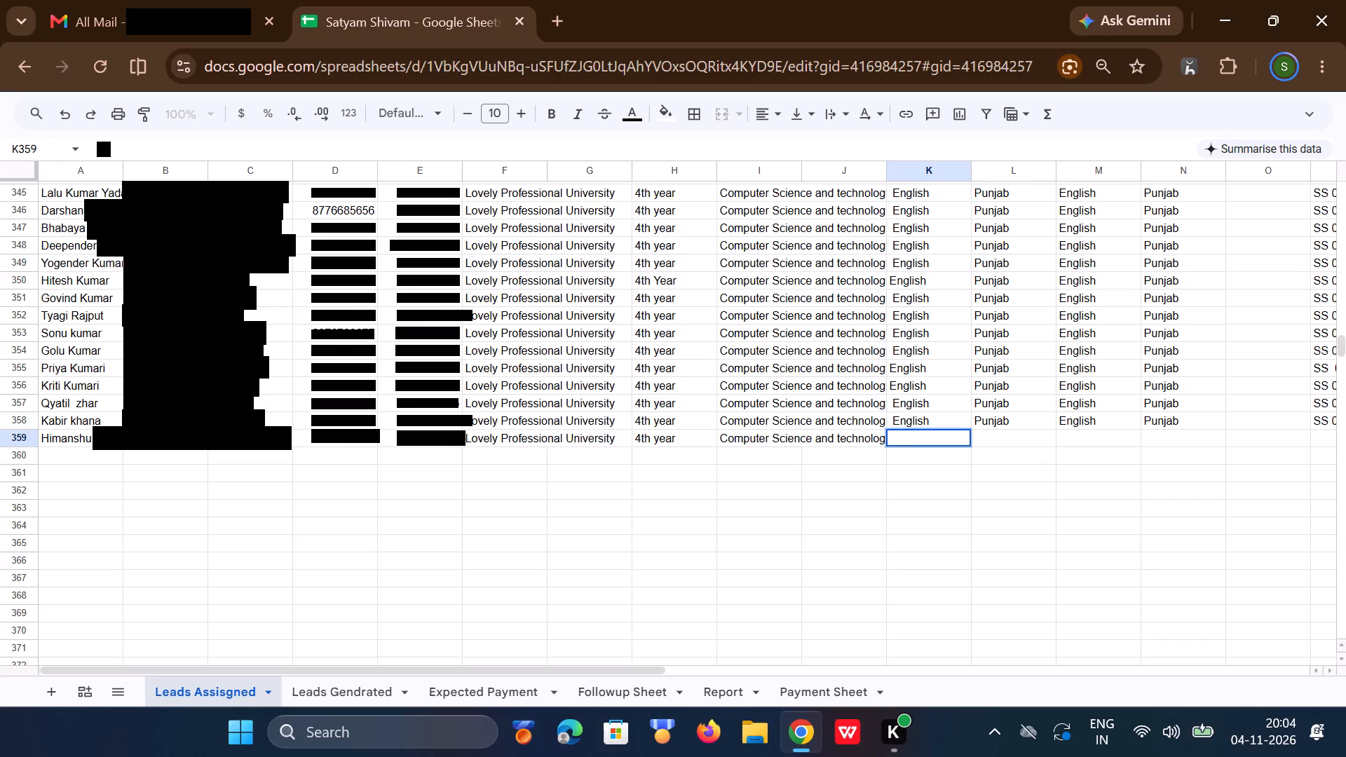
key("shift+e")
type("nglish")
double_click(1012, 437)
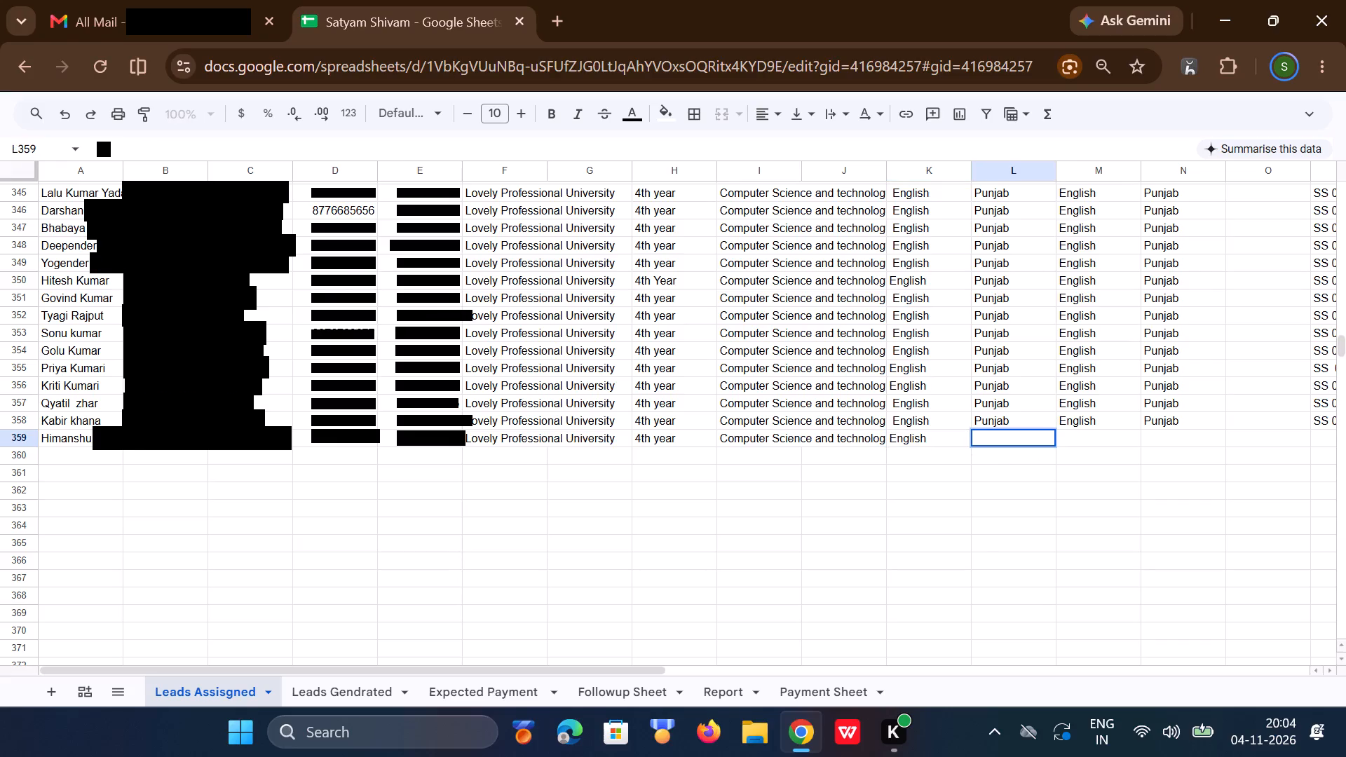
key("shift+p")
type("unjav")
key("BackSpace")
key("b")
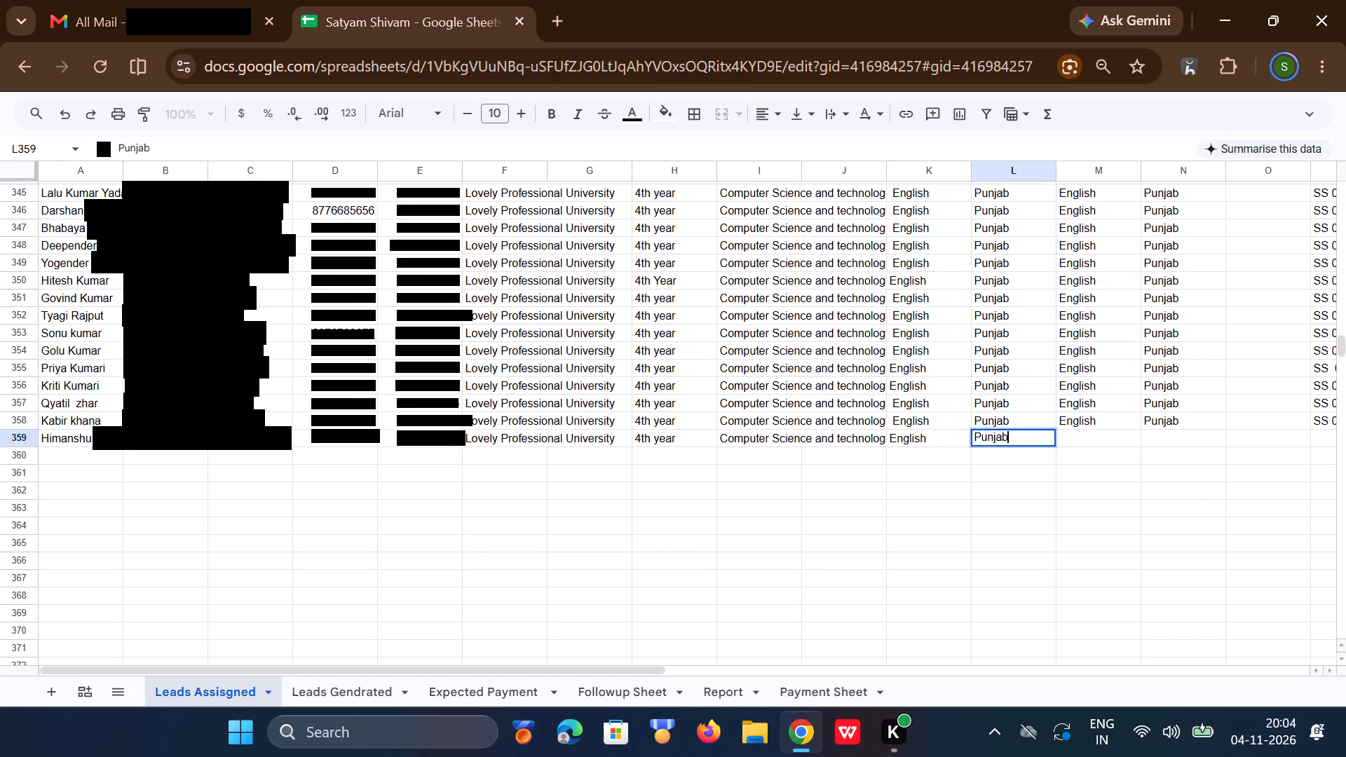
Enter English in cell M359 and Punjab in cell N359 of the new lead's row.
double_click(1070, 437)
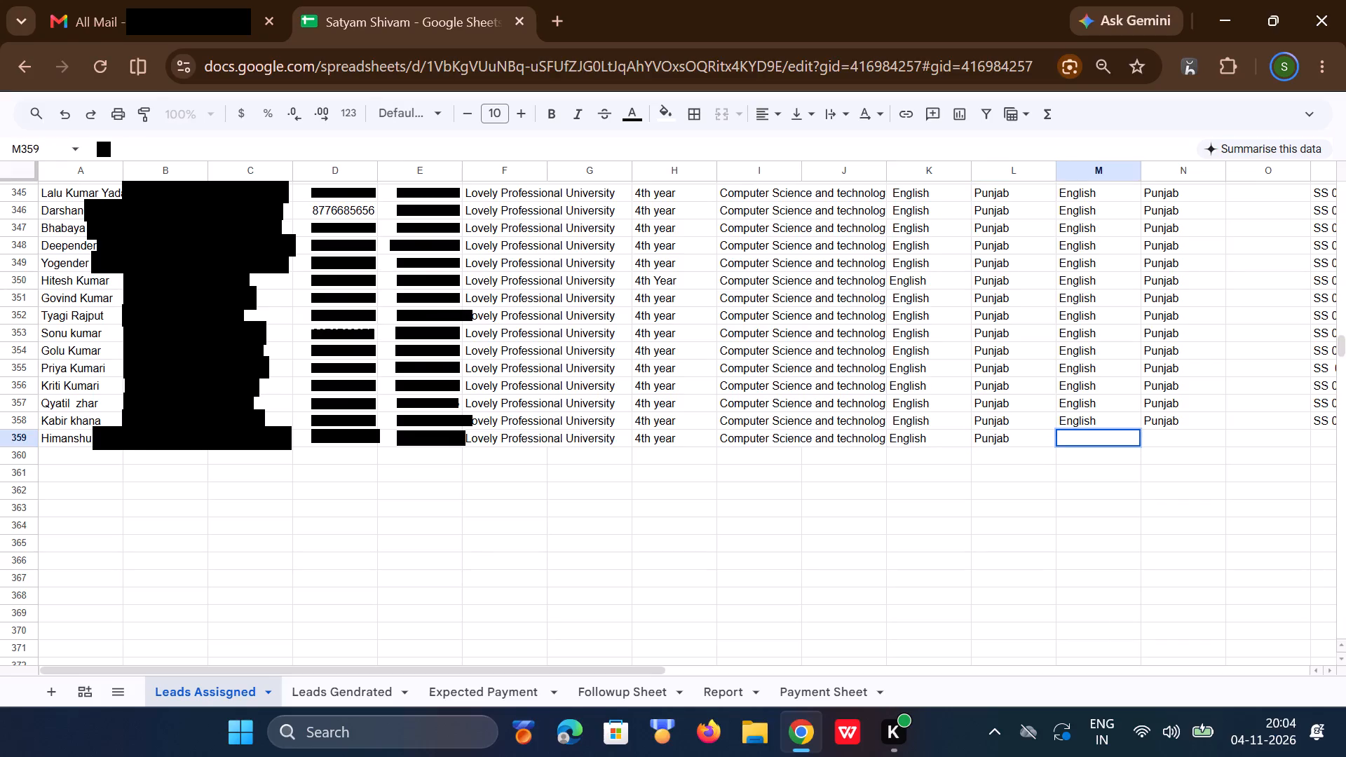
key("shift+e")
key("n")
type("glish")
double_click(1152, 445)
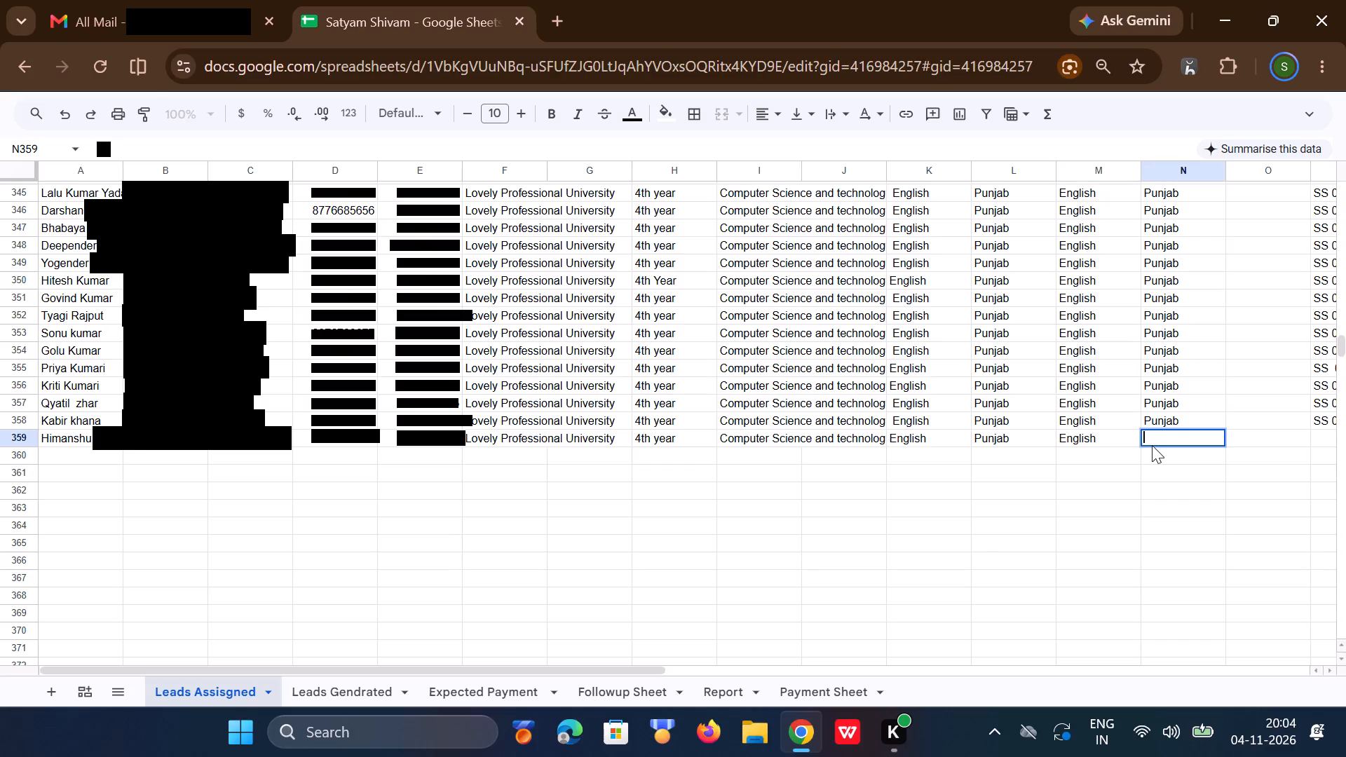
key("shift+p")
type("unjab")
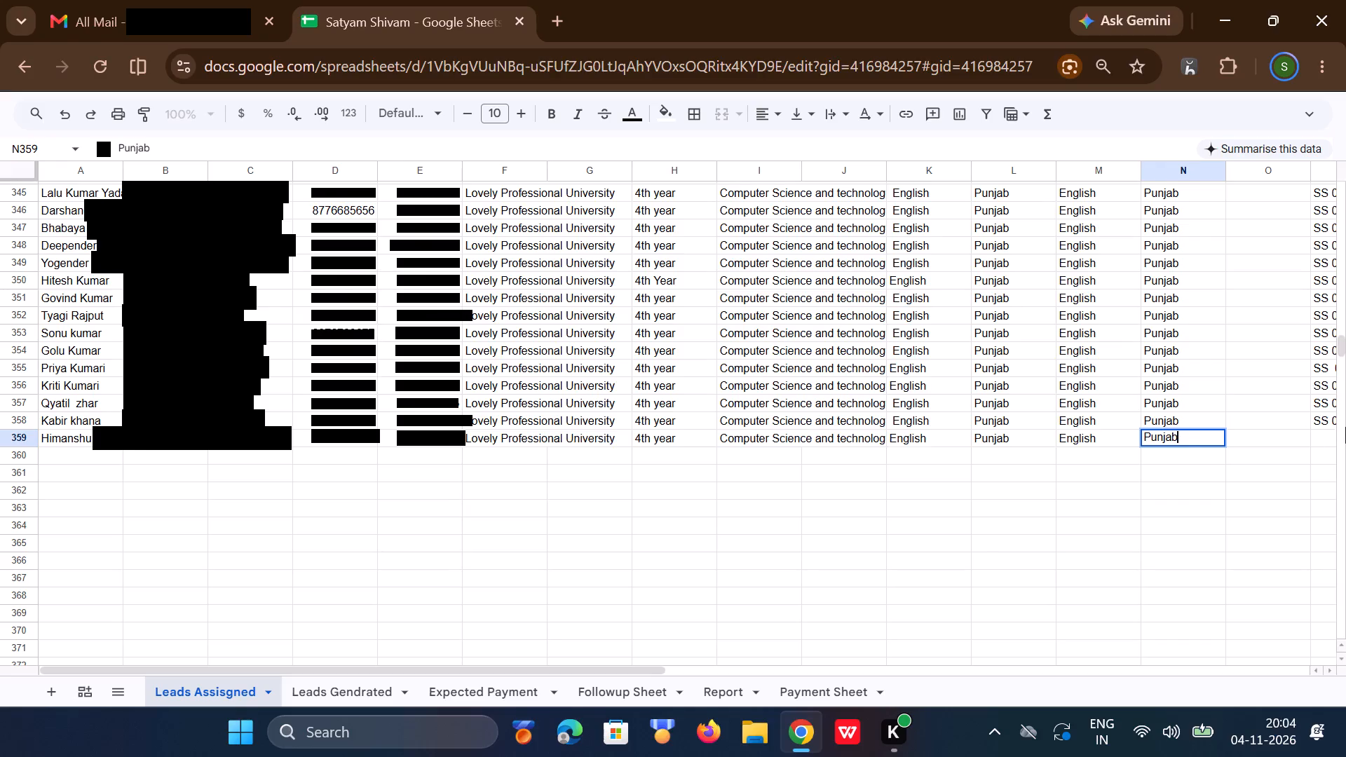
left_click(1148, 454)
Enter SS 010 in cell P359 of the new lead's row.
scroll(1248, 481, "left", 1)
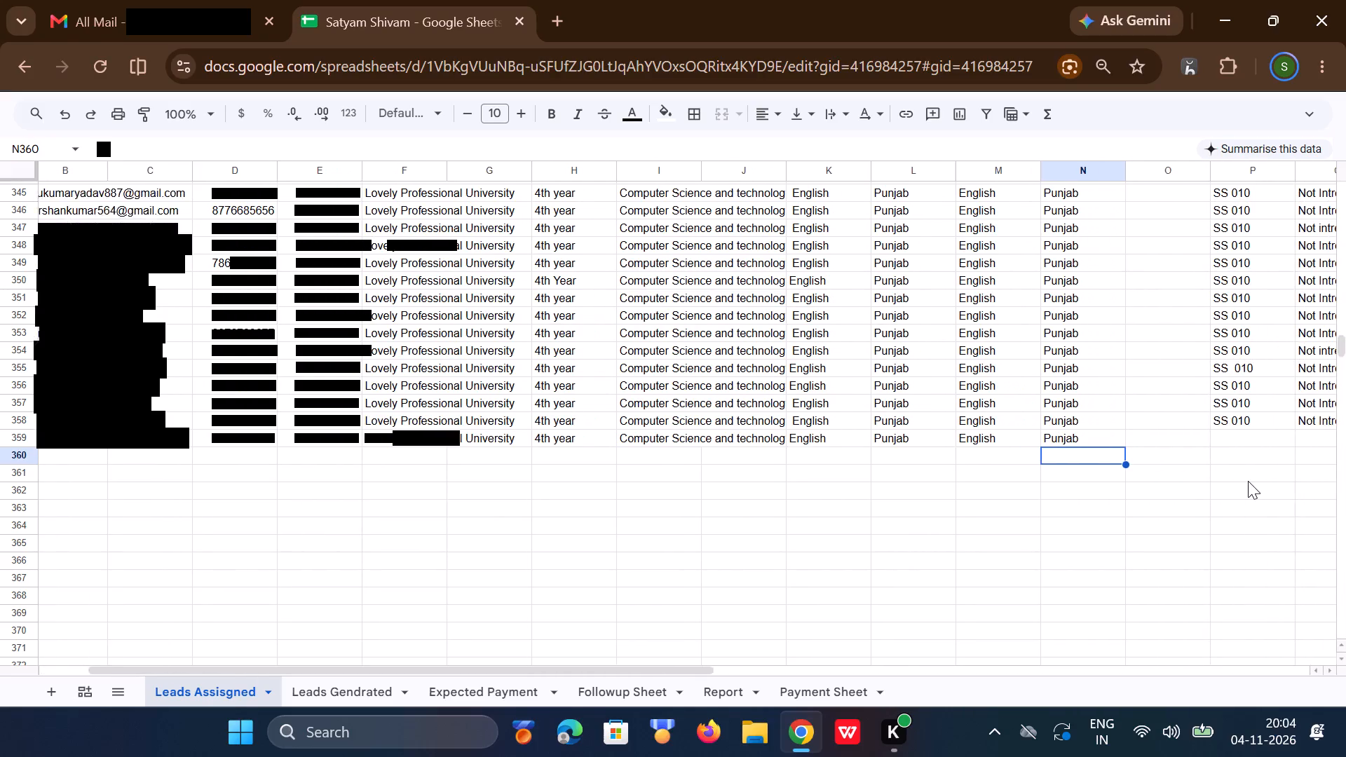
double_click(1235, 442)
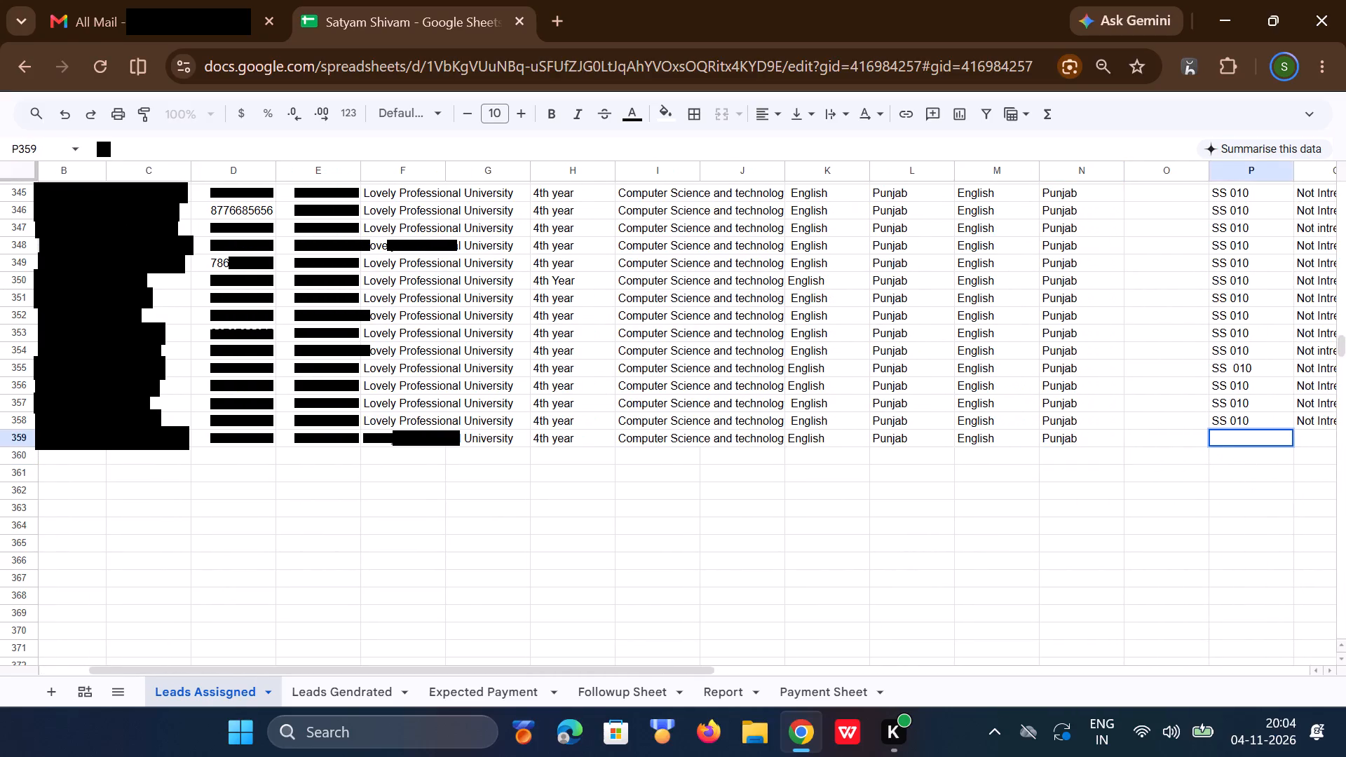
type("SS")
key("space")
type("00")
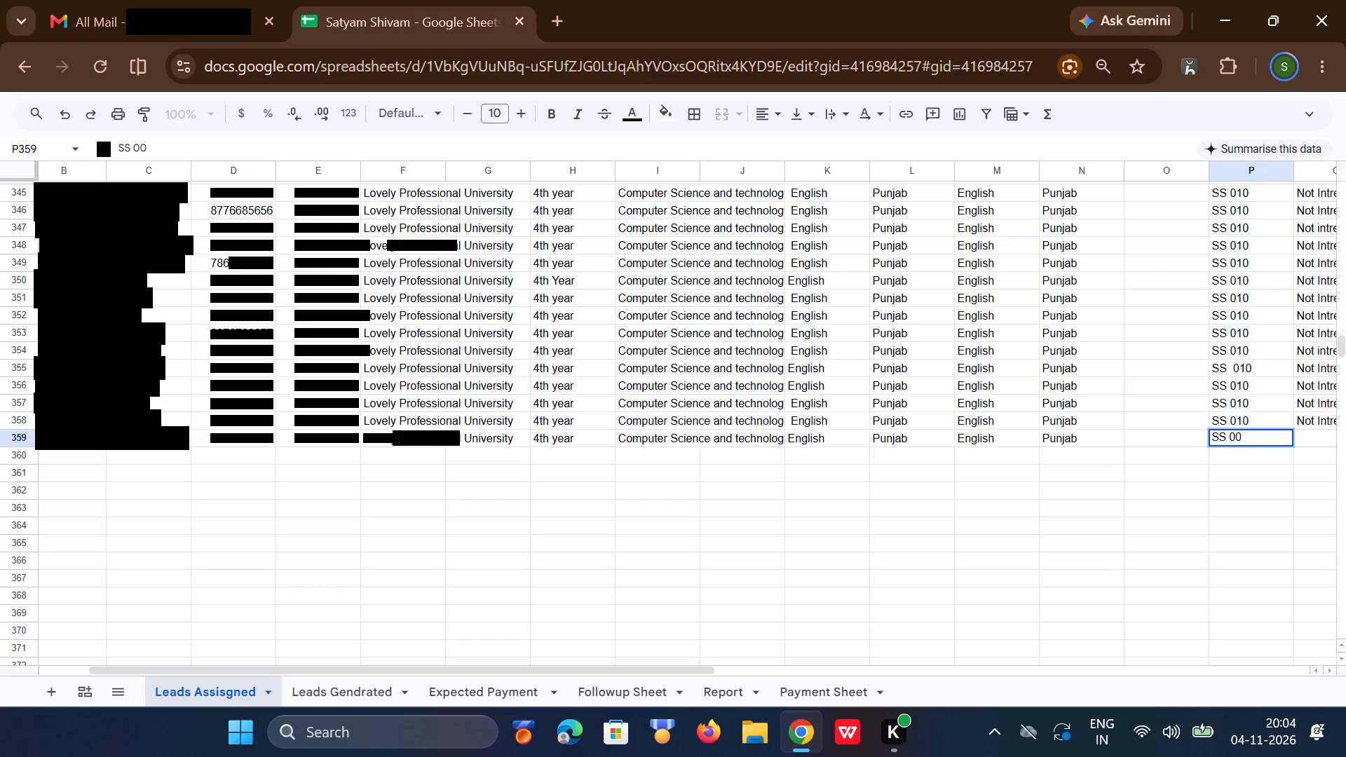
key("BackSpace")
type("10")
left_click(1230, 493)
Enter Not intrested as the lead's status in cell Q359 of the new lead's row.
scroll(1167, 491, "left", 1)
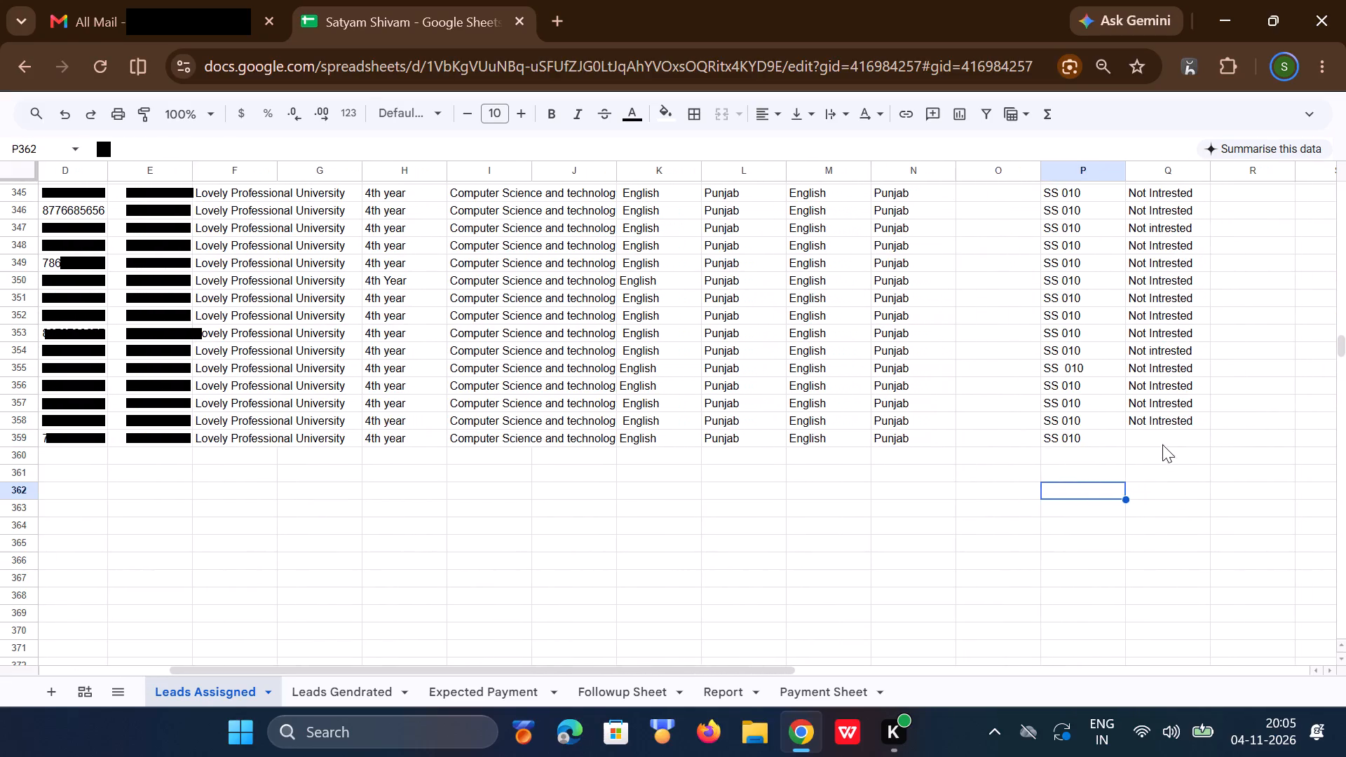
double_click(1149, 435)
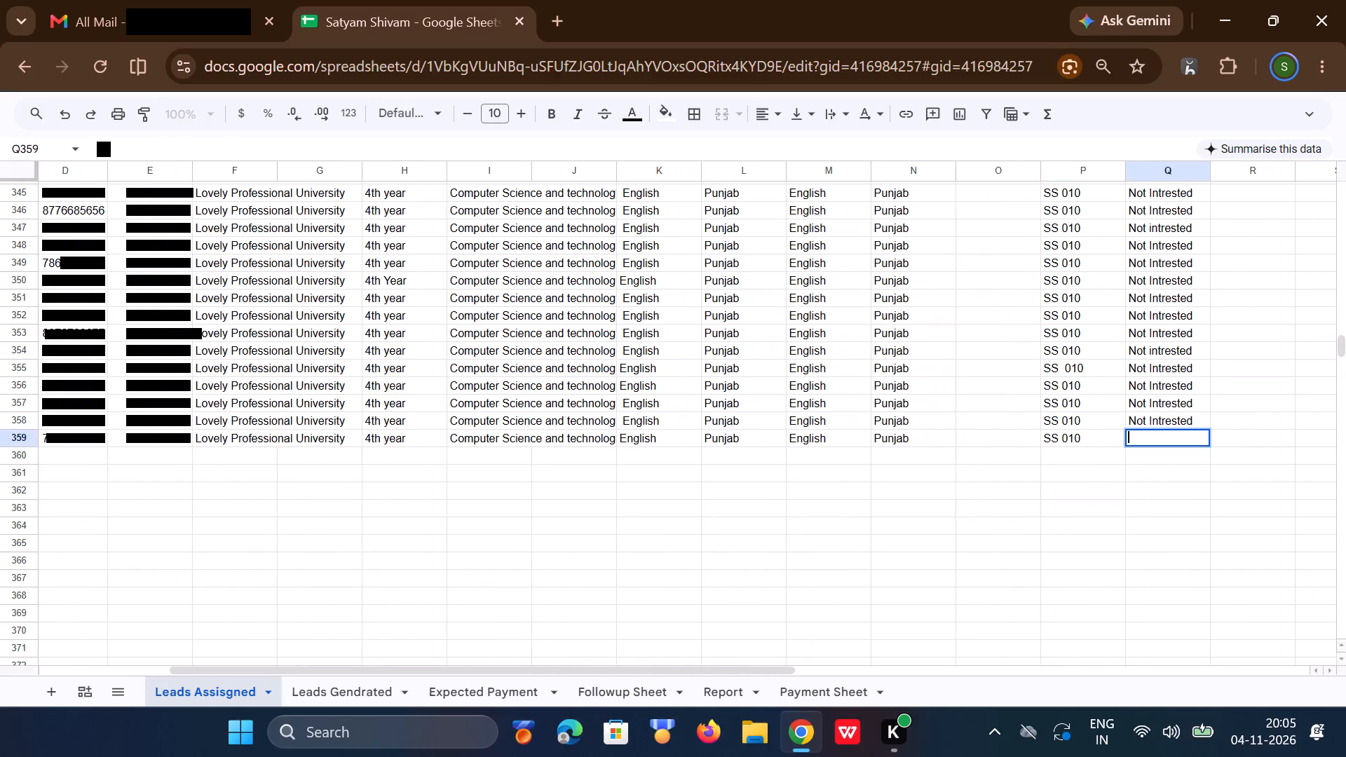
key("shift+n")
type("ot")
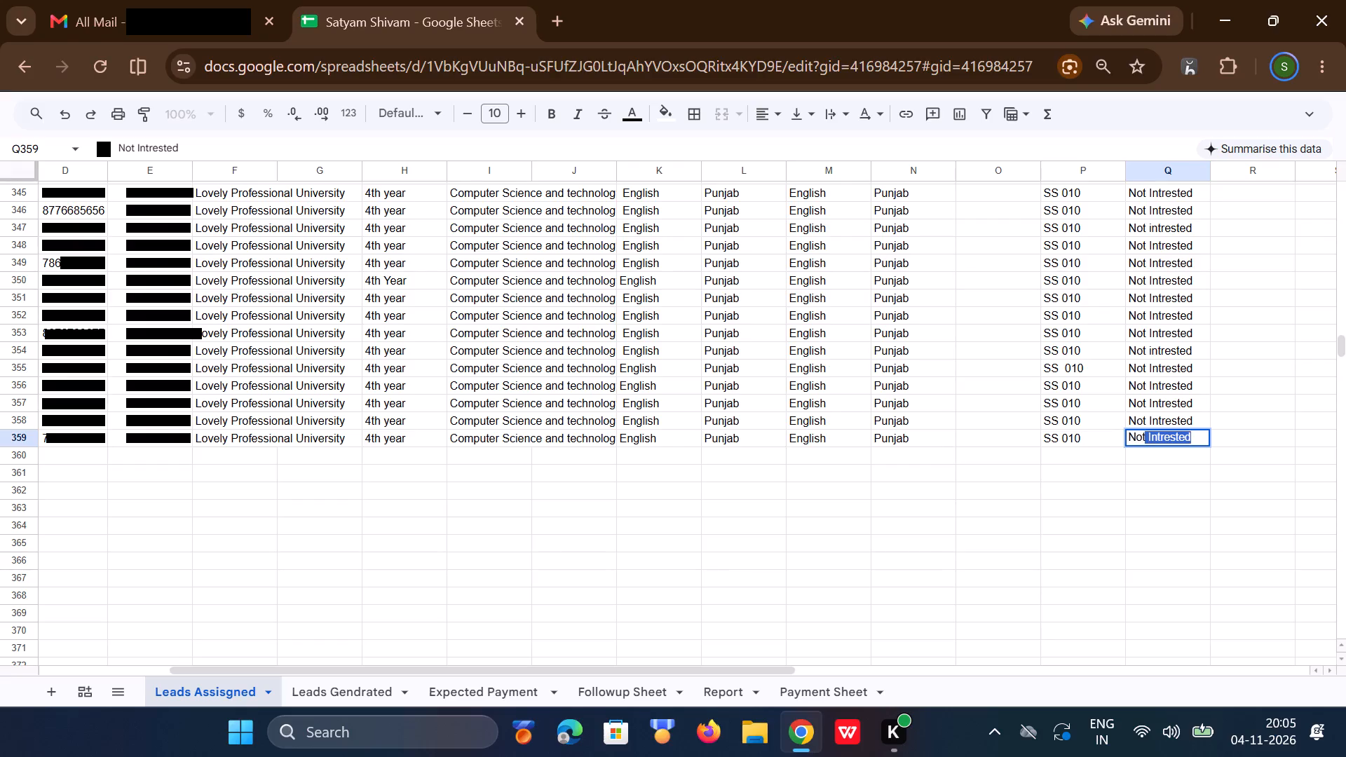
key("space")
type("intresr")
key("BackSpace")
type("ted")
left_click(1121, 486)
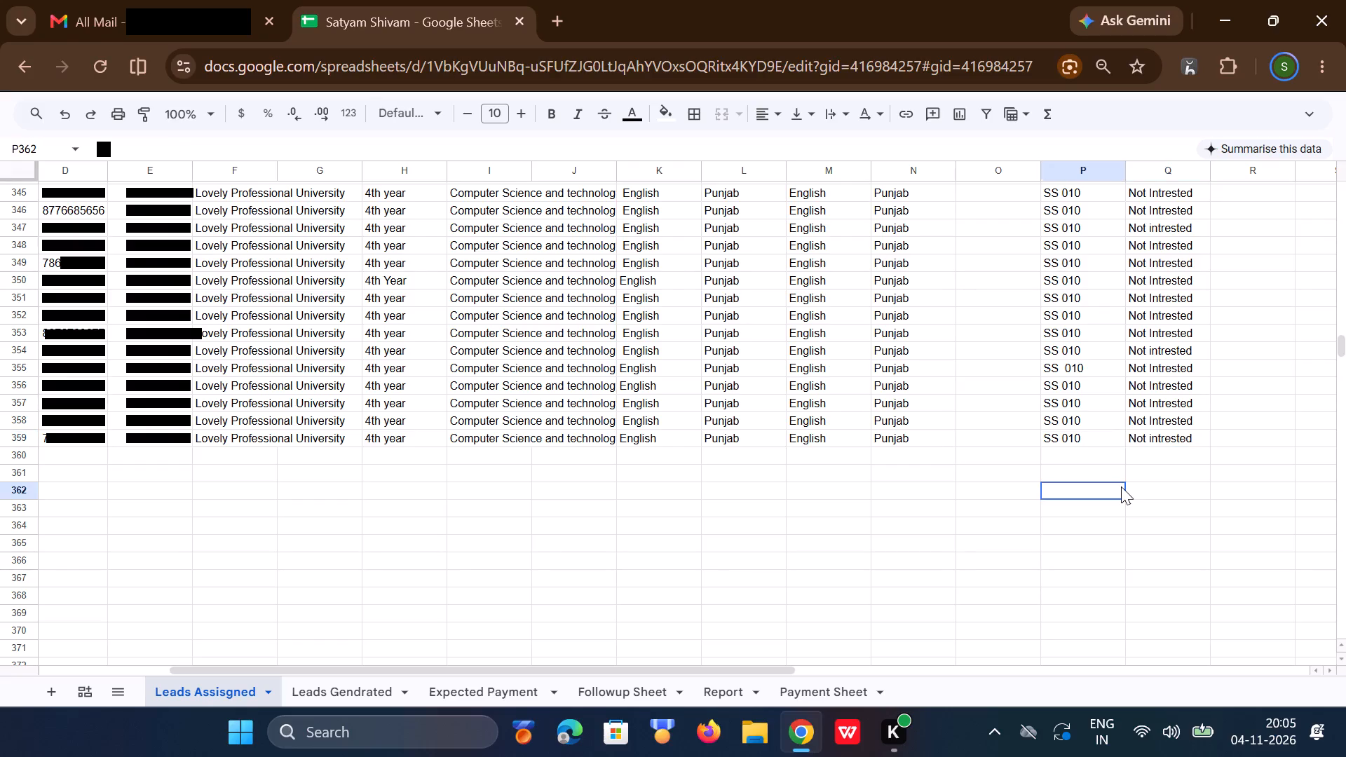
scroll(1121, 486, "left", 2)
scroll(1121, 486, "right", 4)
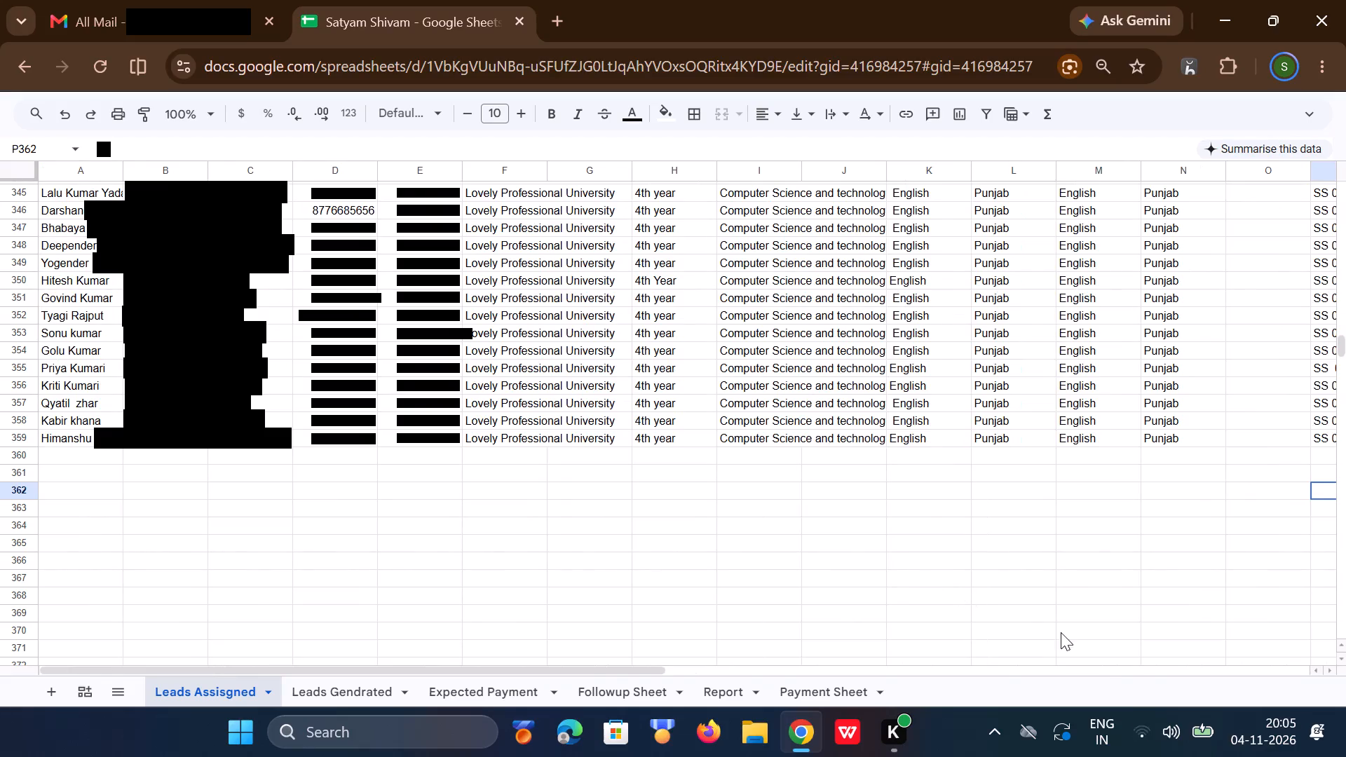
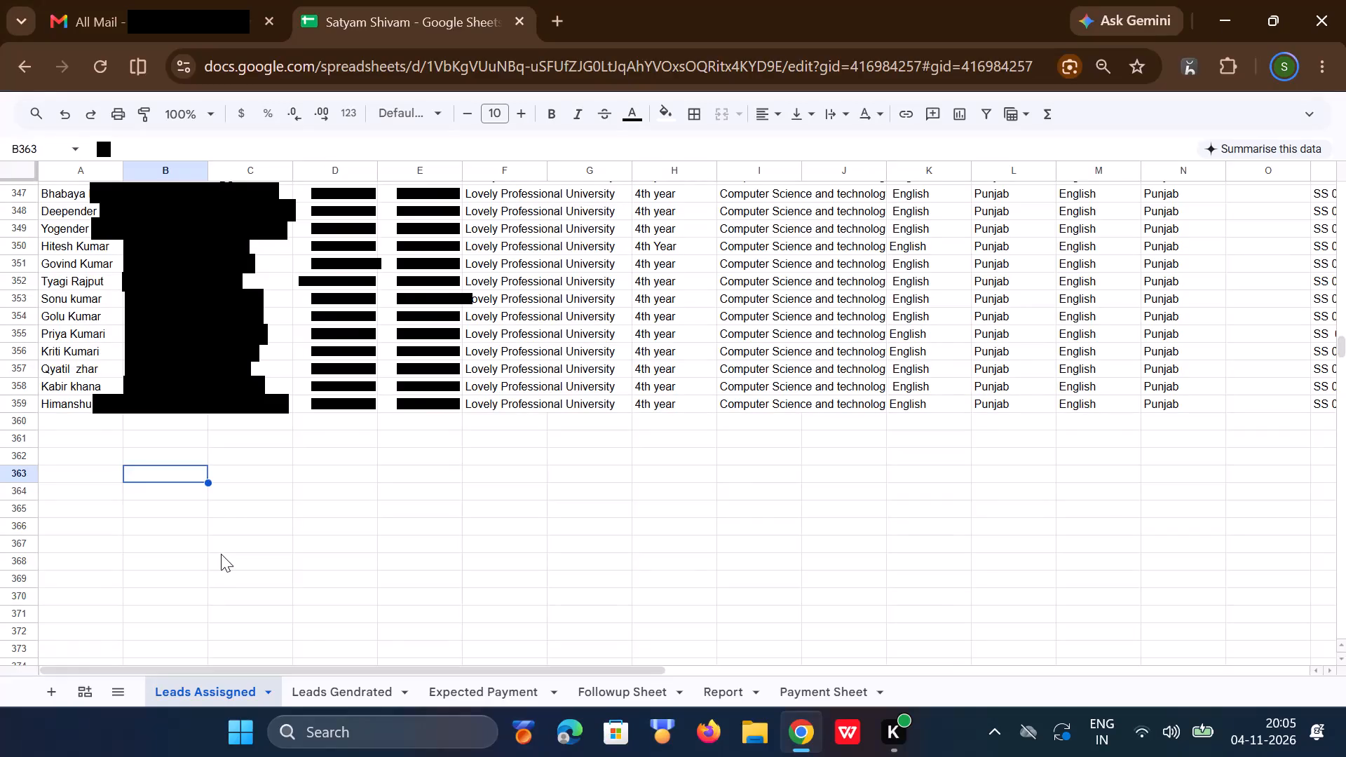
Look through the existing lead entries in the Leads Assisgned sheet, from the newest rows back to the beginning.
left_click(221, 554)
scroll(486, 587, "up", 4)
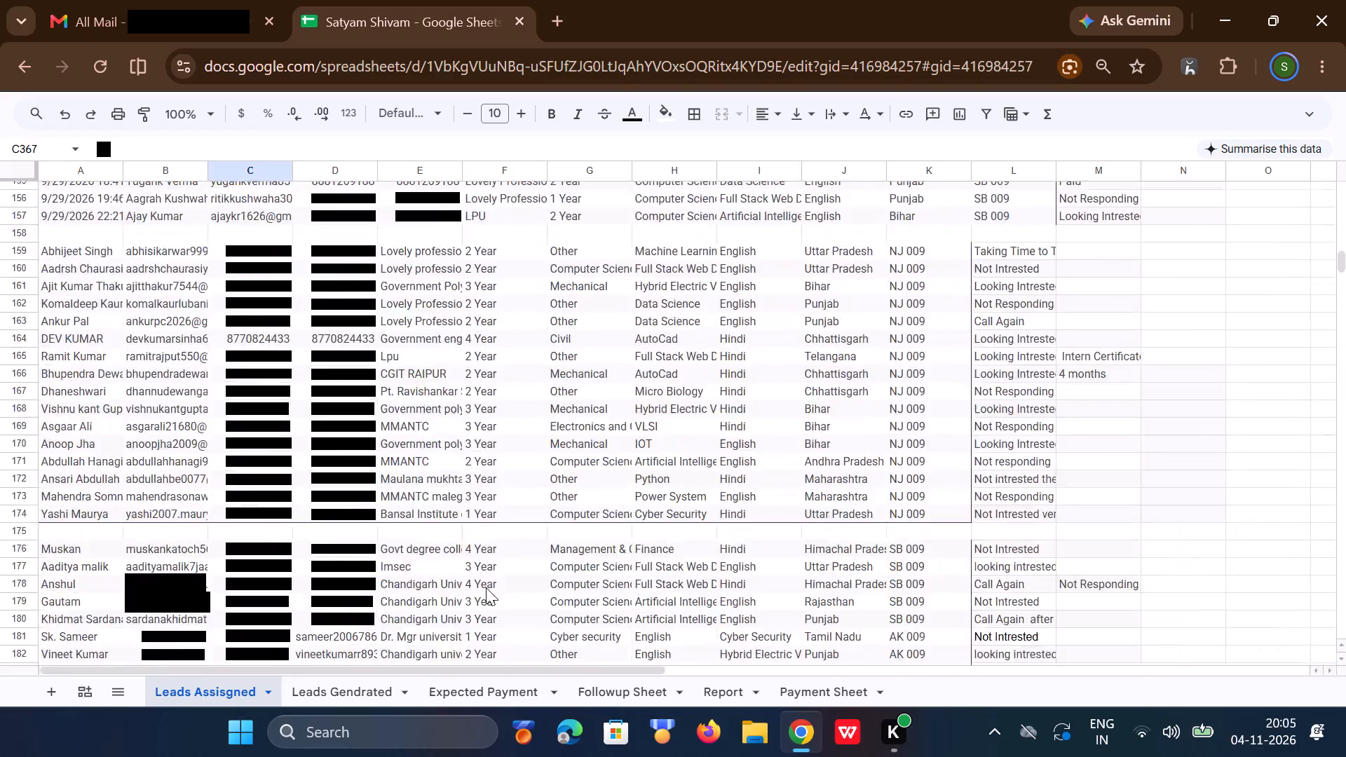
scroll(486, 587, "up", 7)
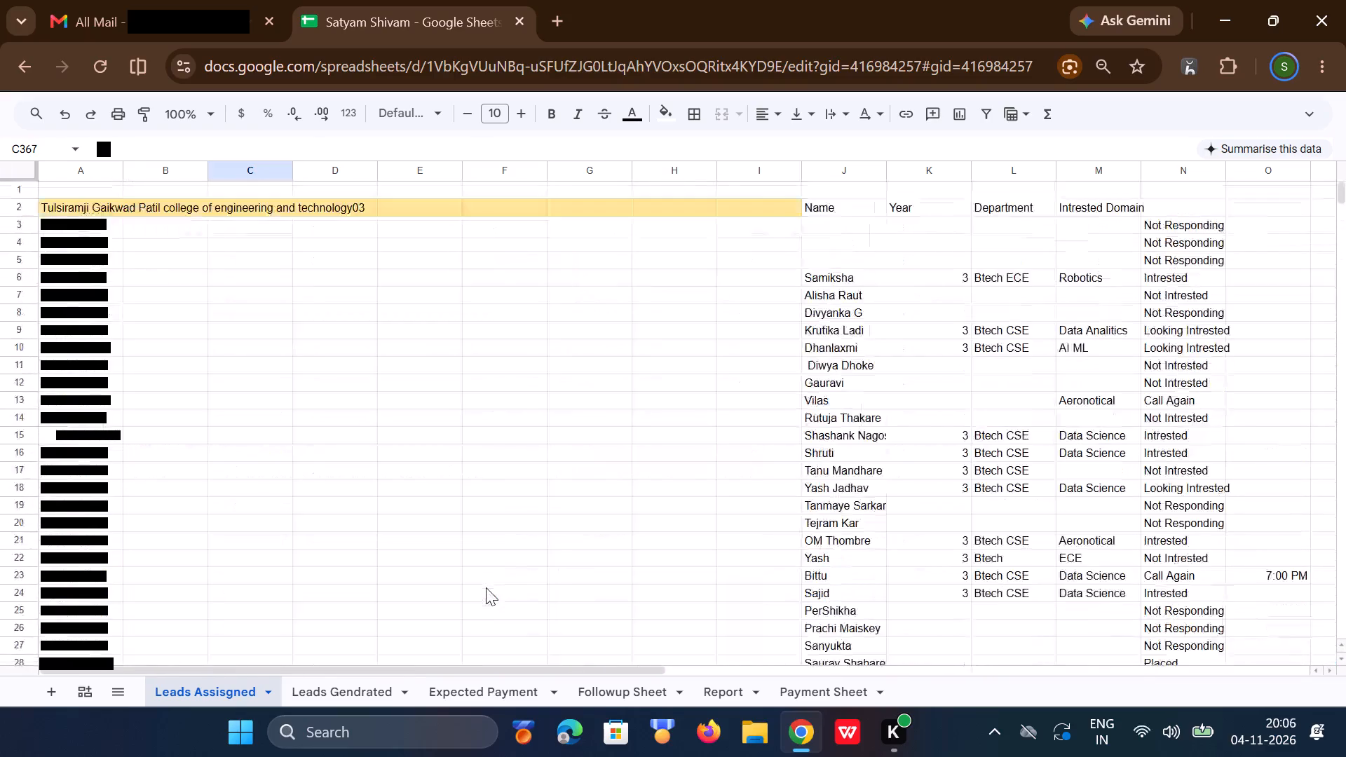
scroll(486, 587, "up", 2)
scroll(486, 587, "down", 8)
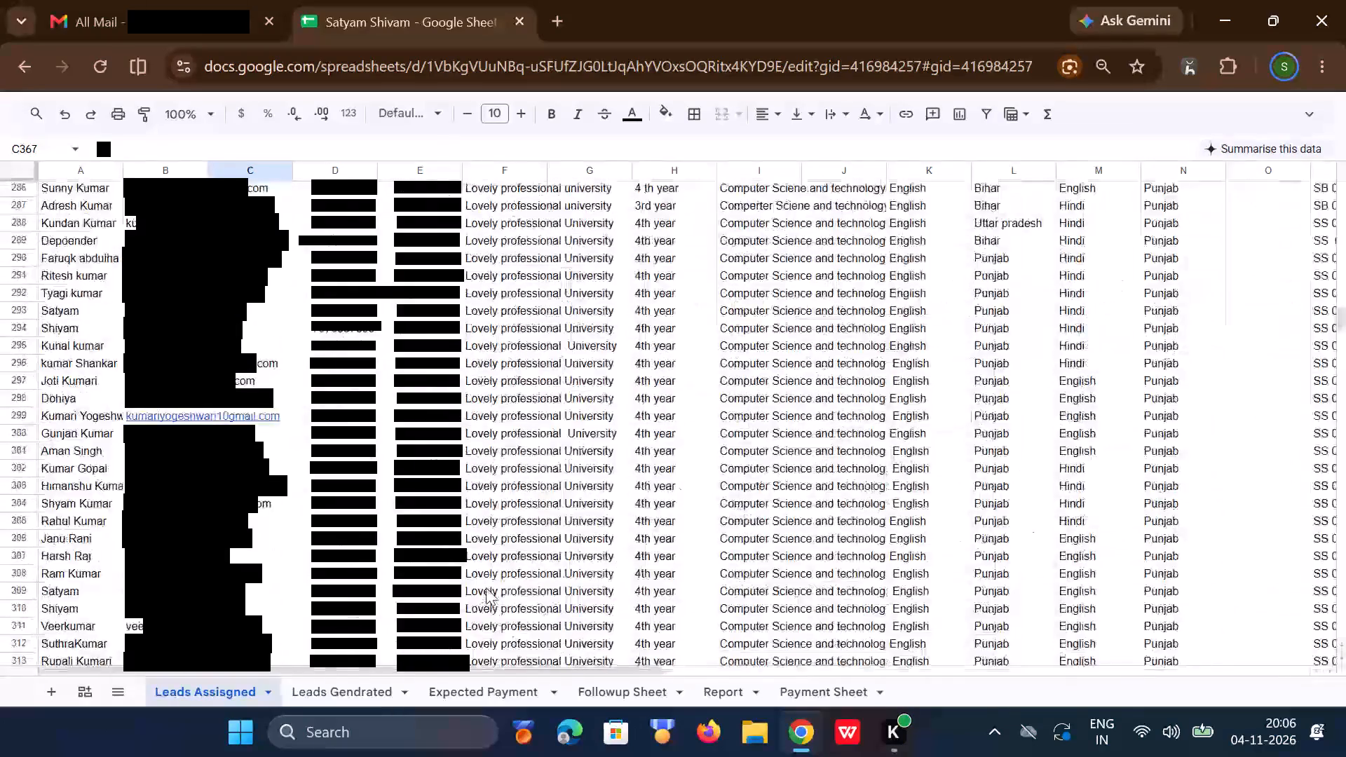
scroll(486, 587, "down", 3)
scroll(486, 587, "up", 8)
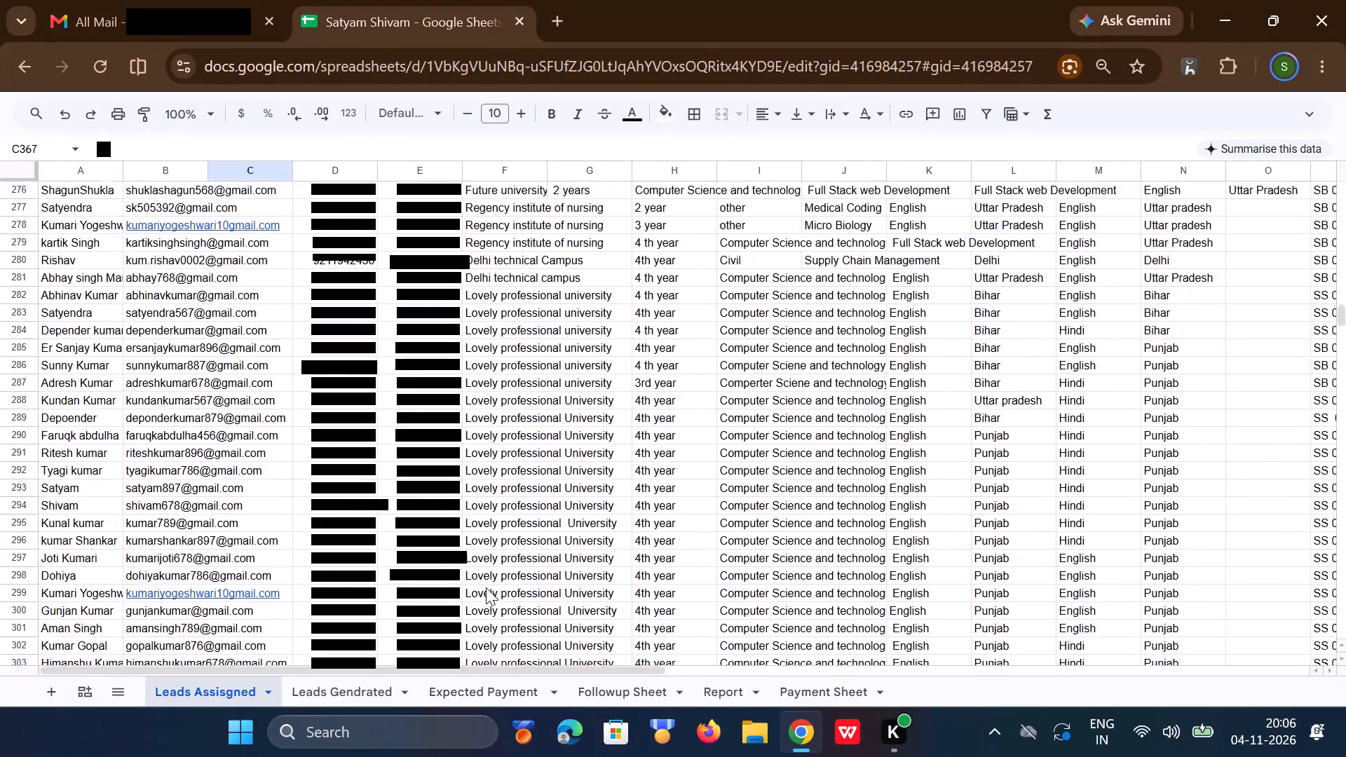
scroll(486, 587, "up", 3)
scroll(486, 587, "left", 1)
Review the lead records and their statuses in the Leads Gendrated sheet.
left_click(356, 697)
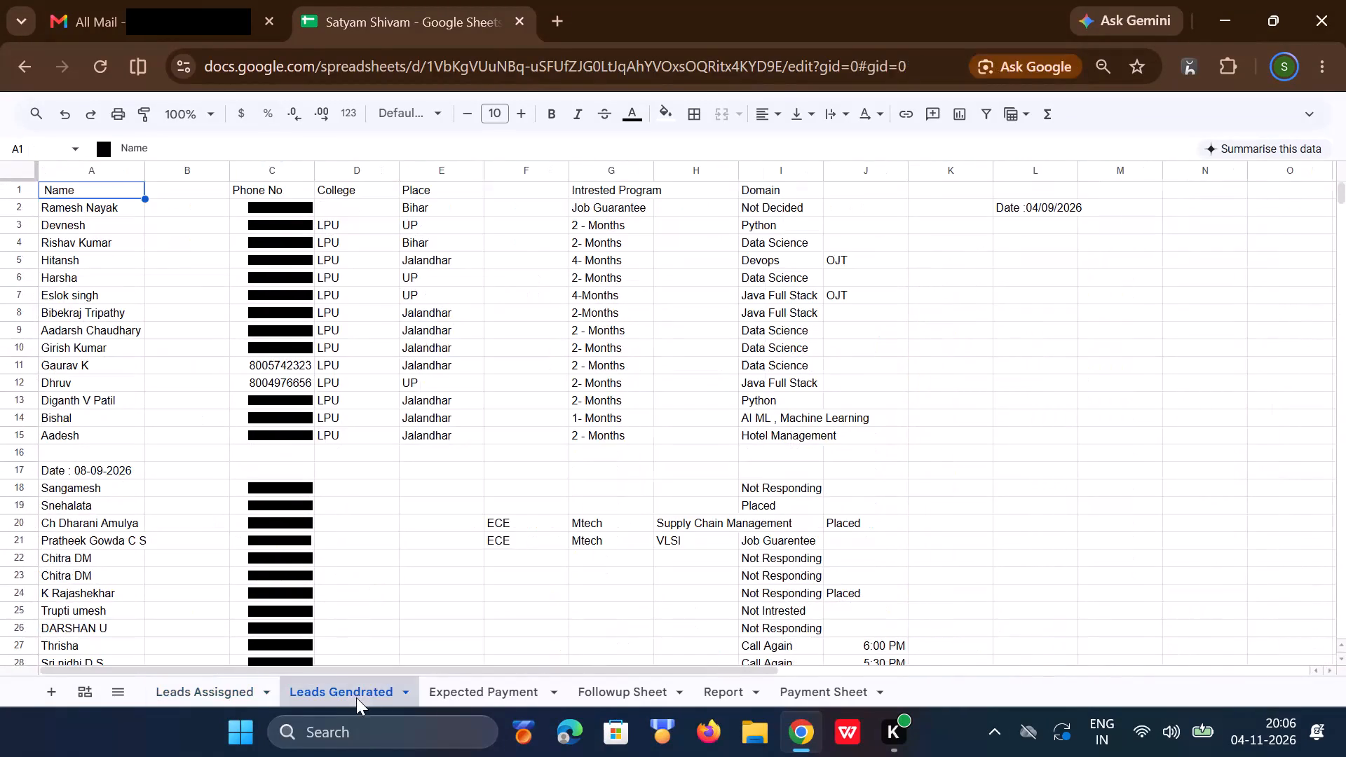
scroll(434, 656, "down", 7)
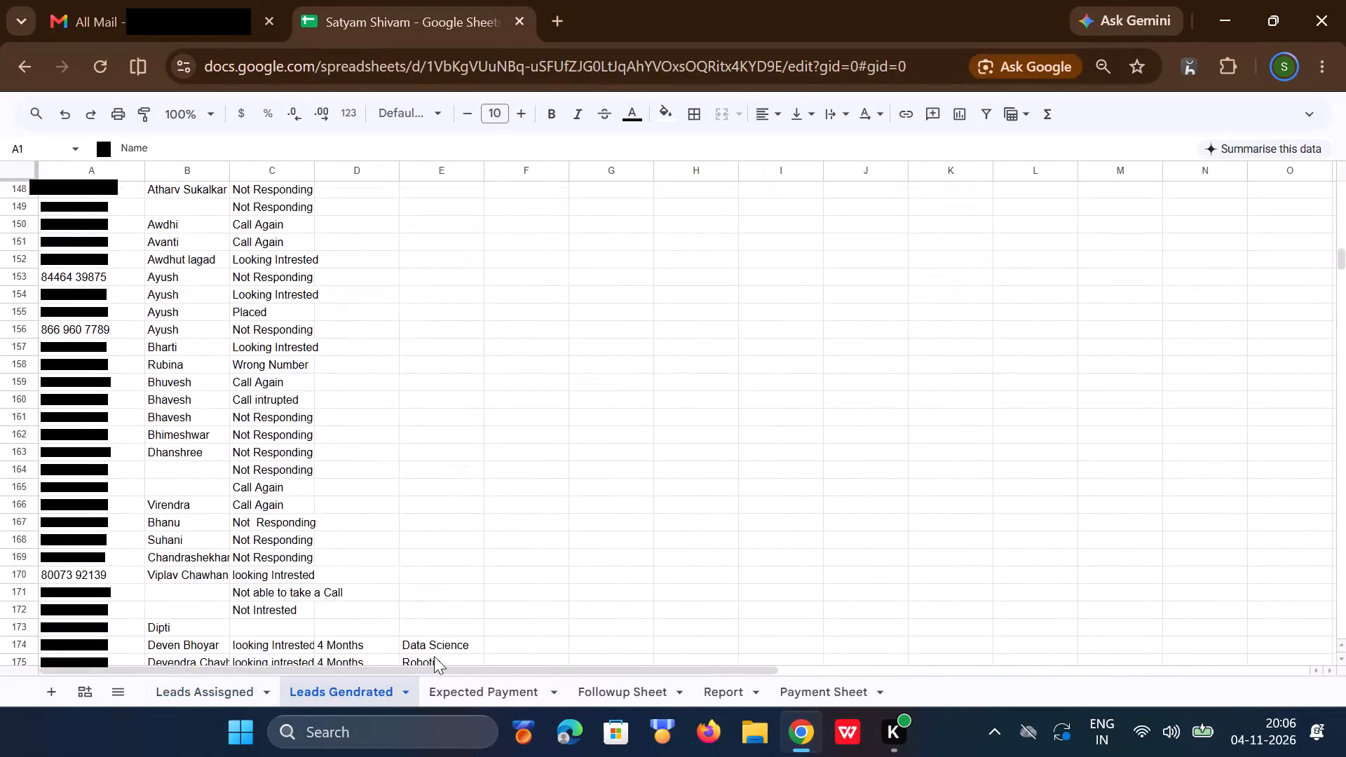
scroll(434, 656, "down", 1)
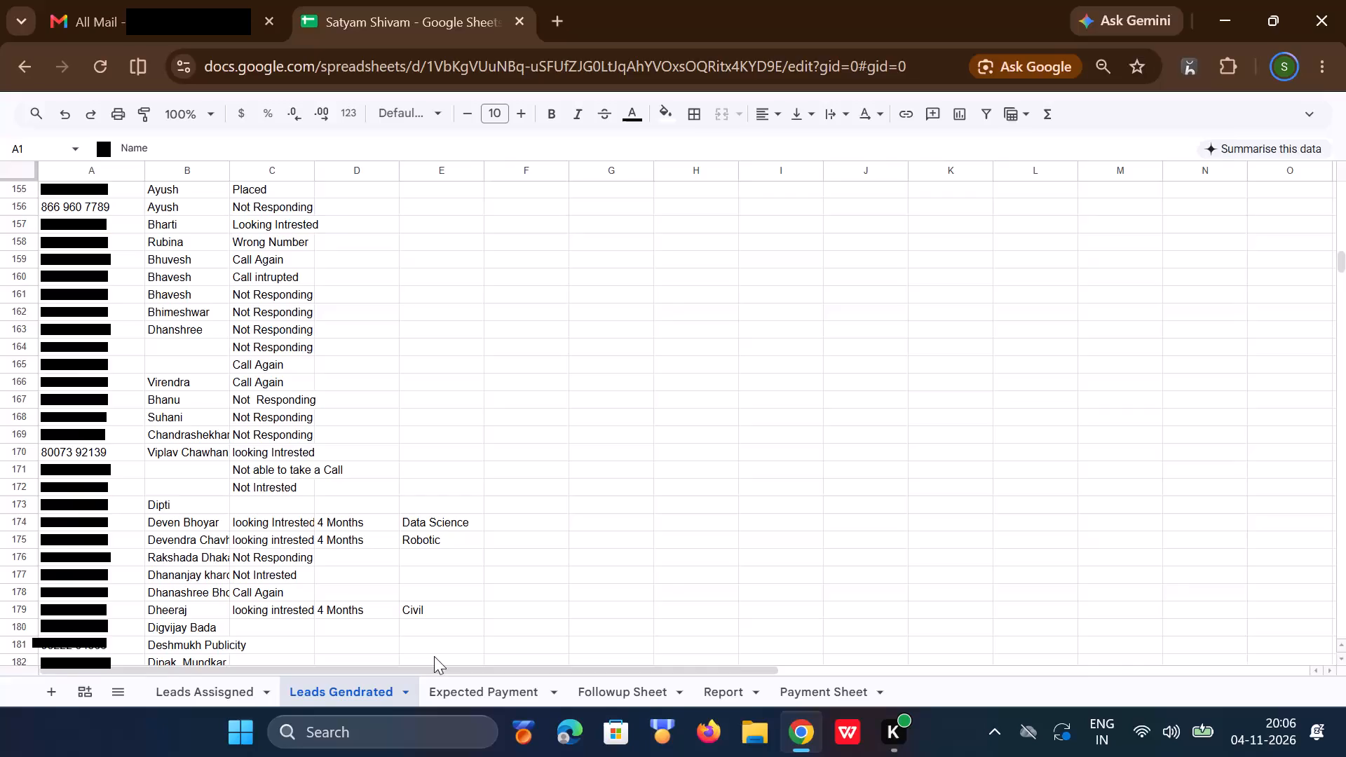
scroll(434, 656, "down", 4)
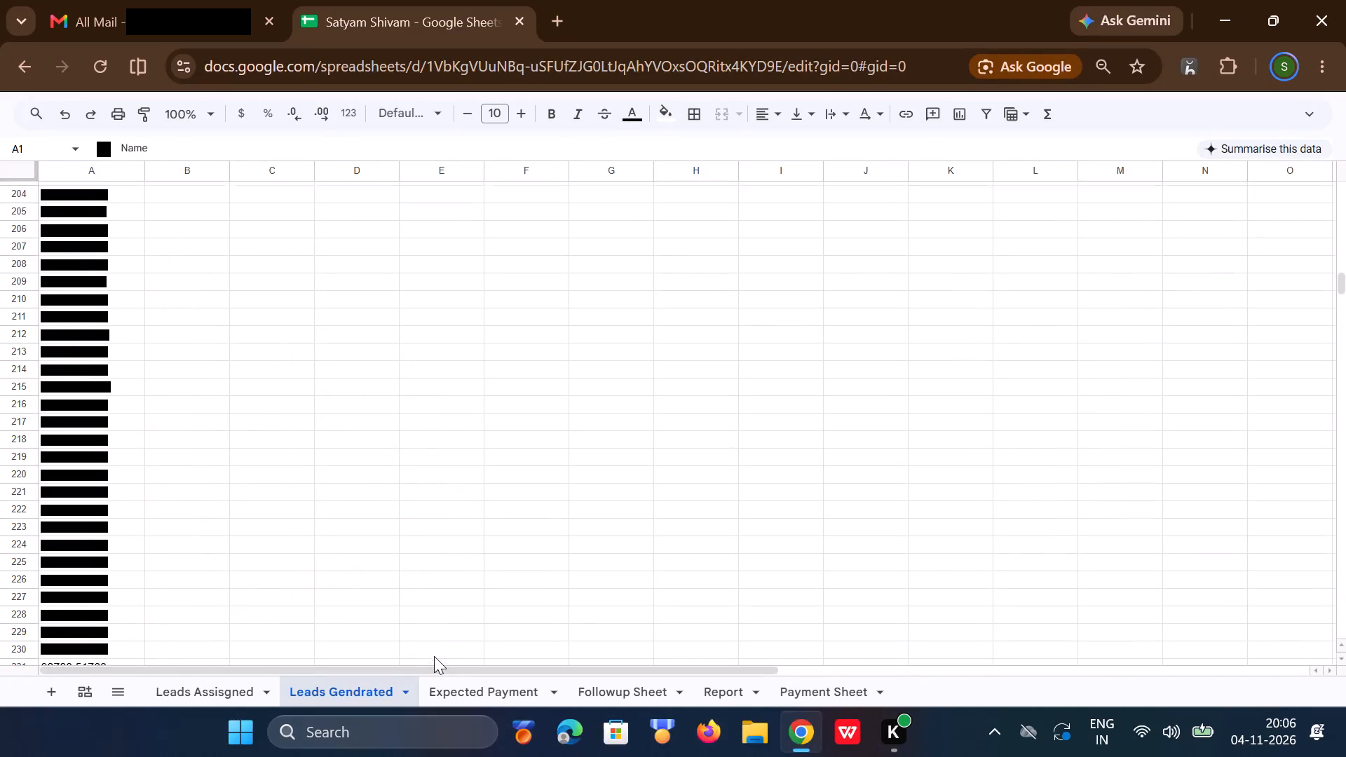
scroll(434, 656, "down", 2)
scroll(434, 656, "up", 3)
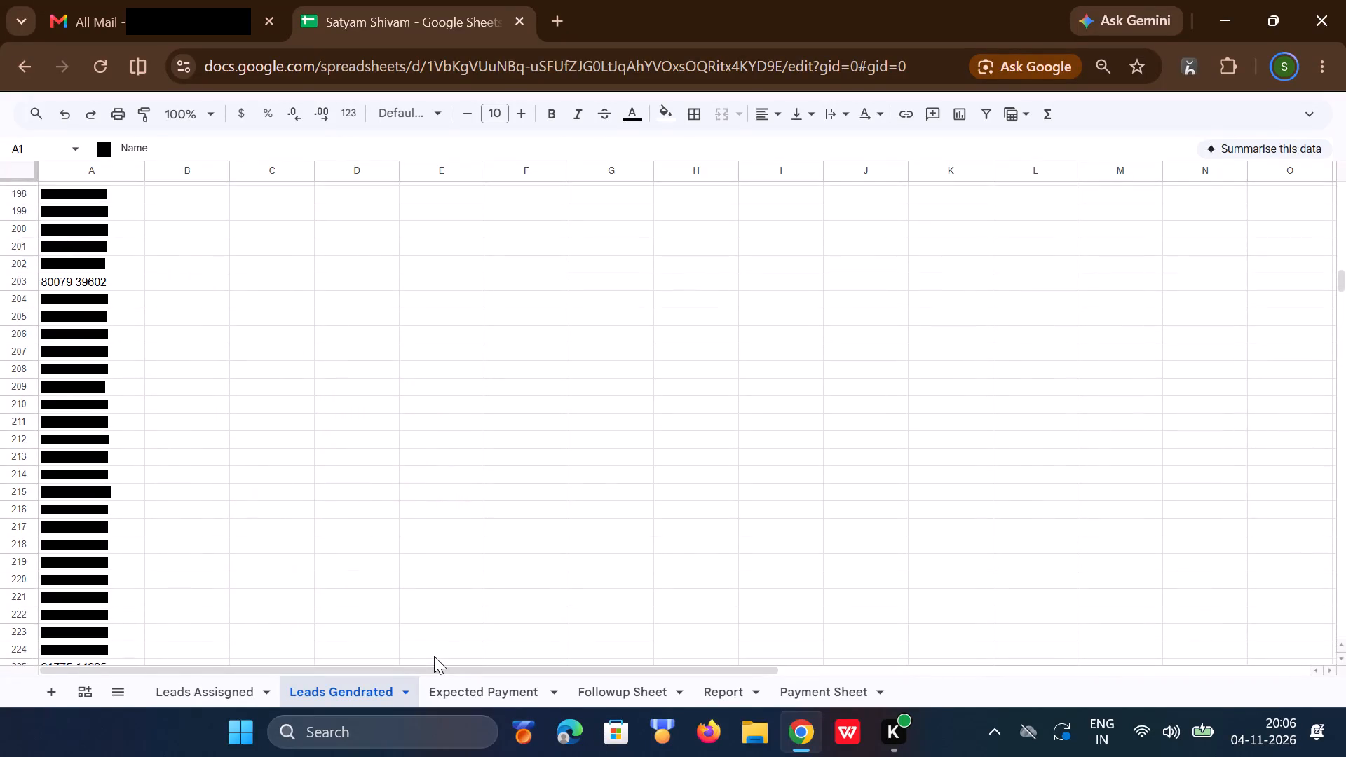
scroll(434, 656, "up", 10)
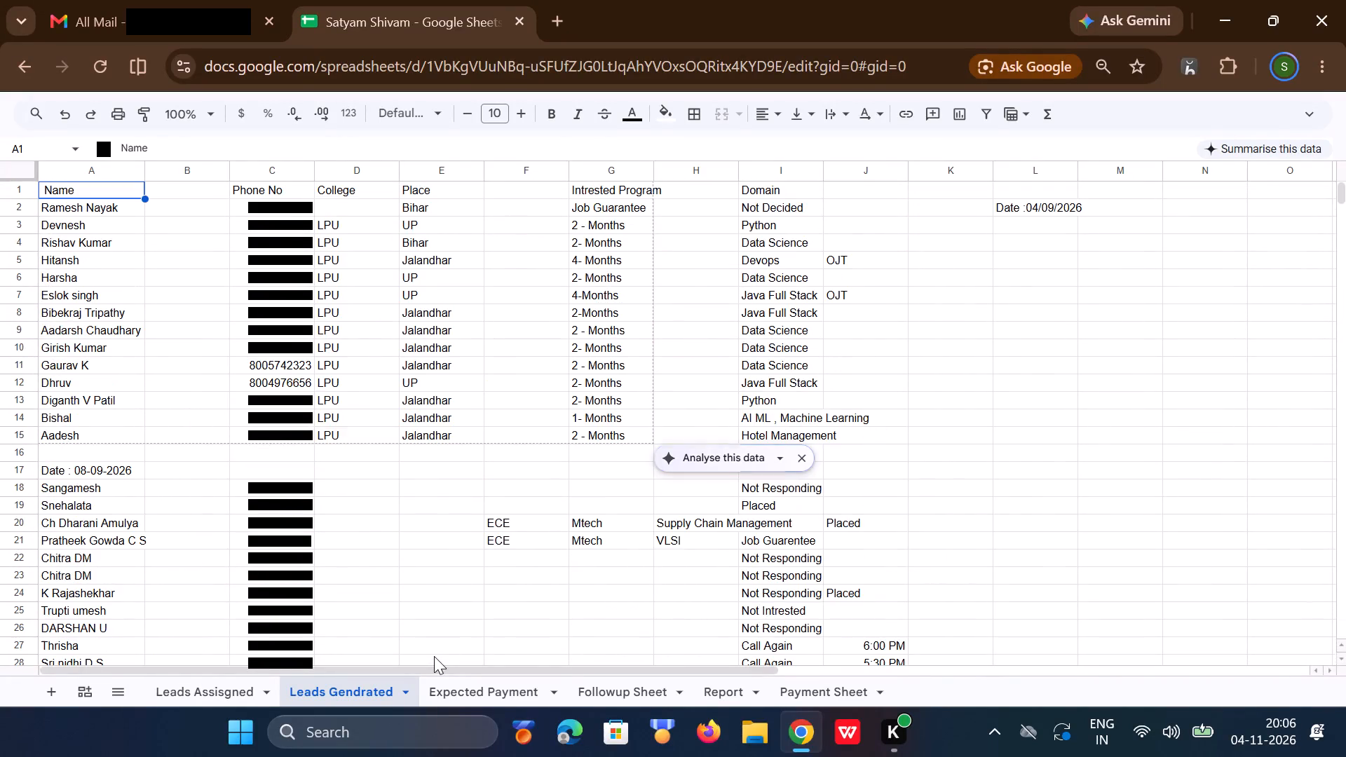
Check the Expected Payment sheet and review the dated follow-up entries in the Followup Sheet.
left_click(451, 702)
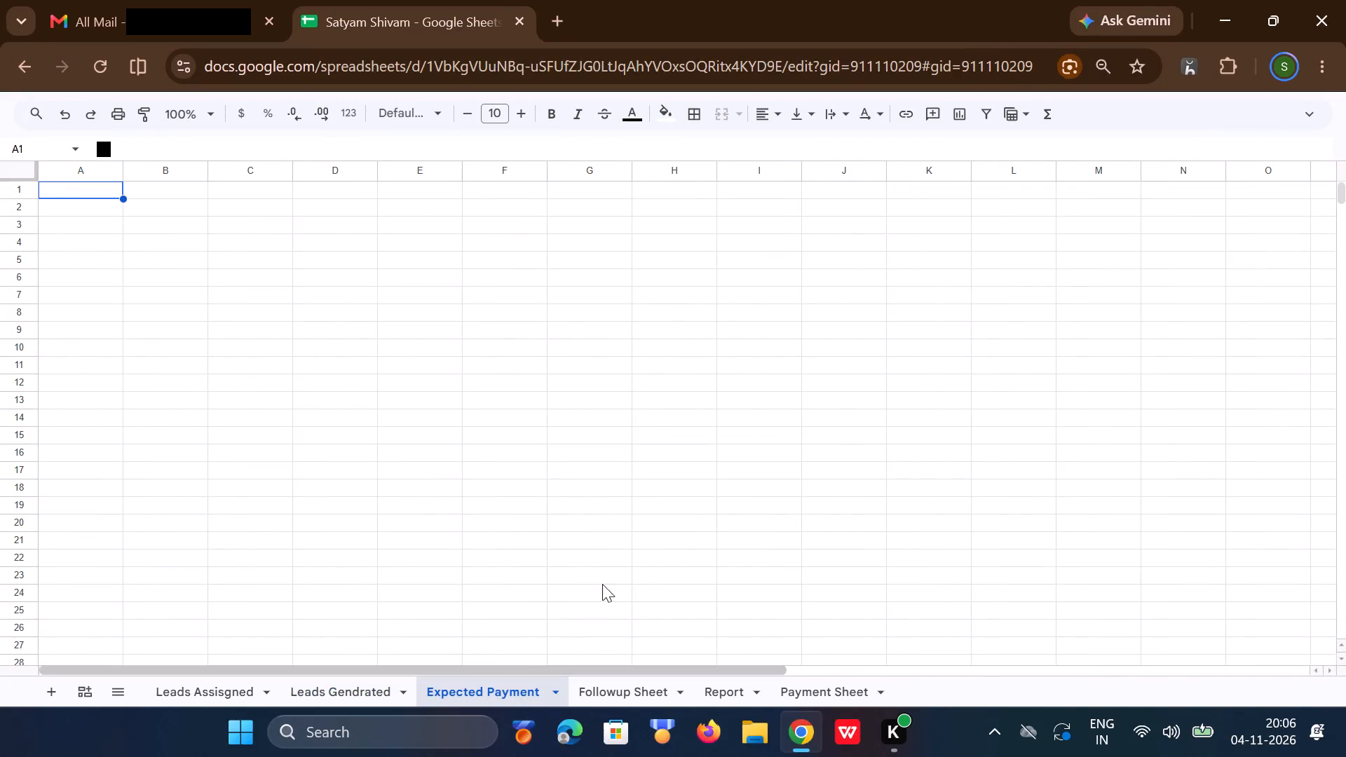
scroll(529, 526, "up", 3)
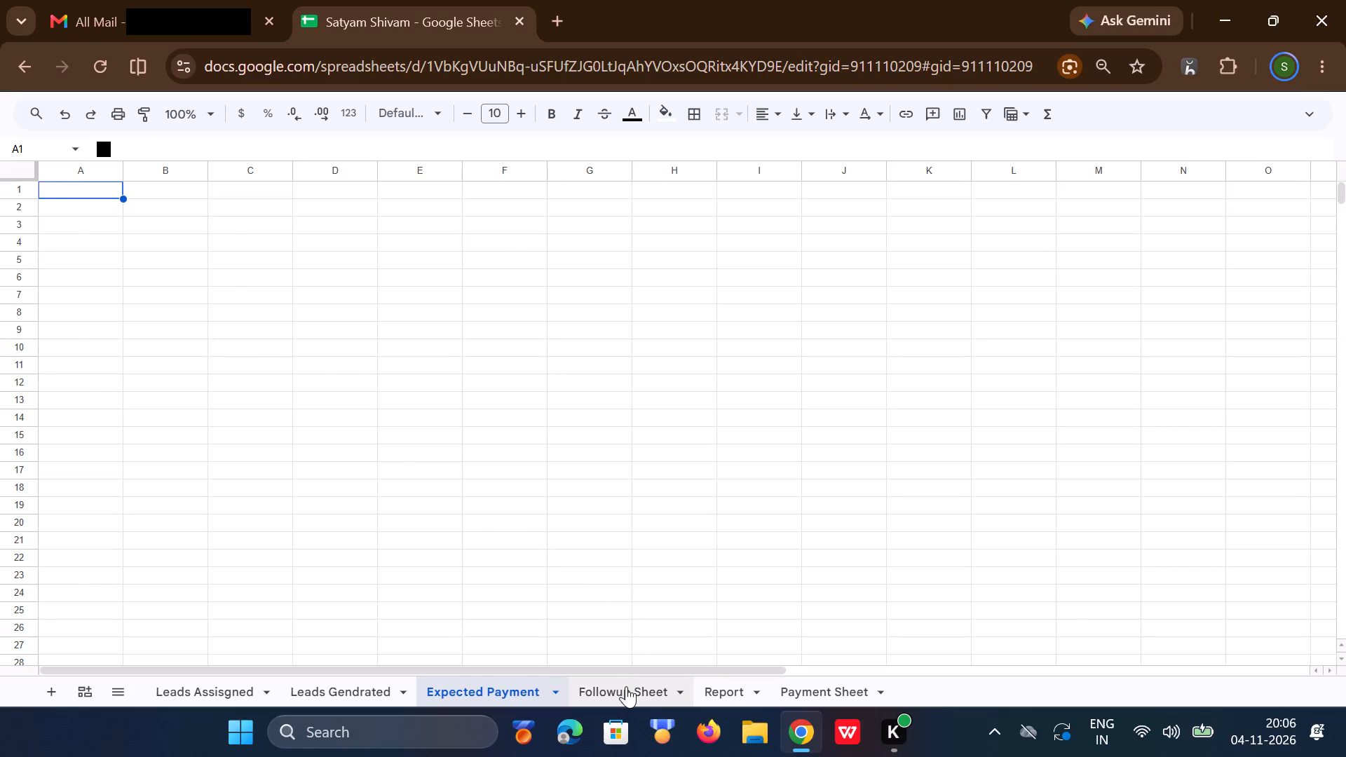
left_click(626, 686)
scroll(637, 437, "down", 5)
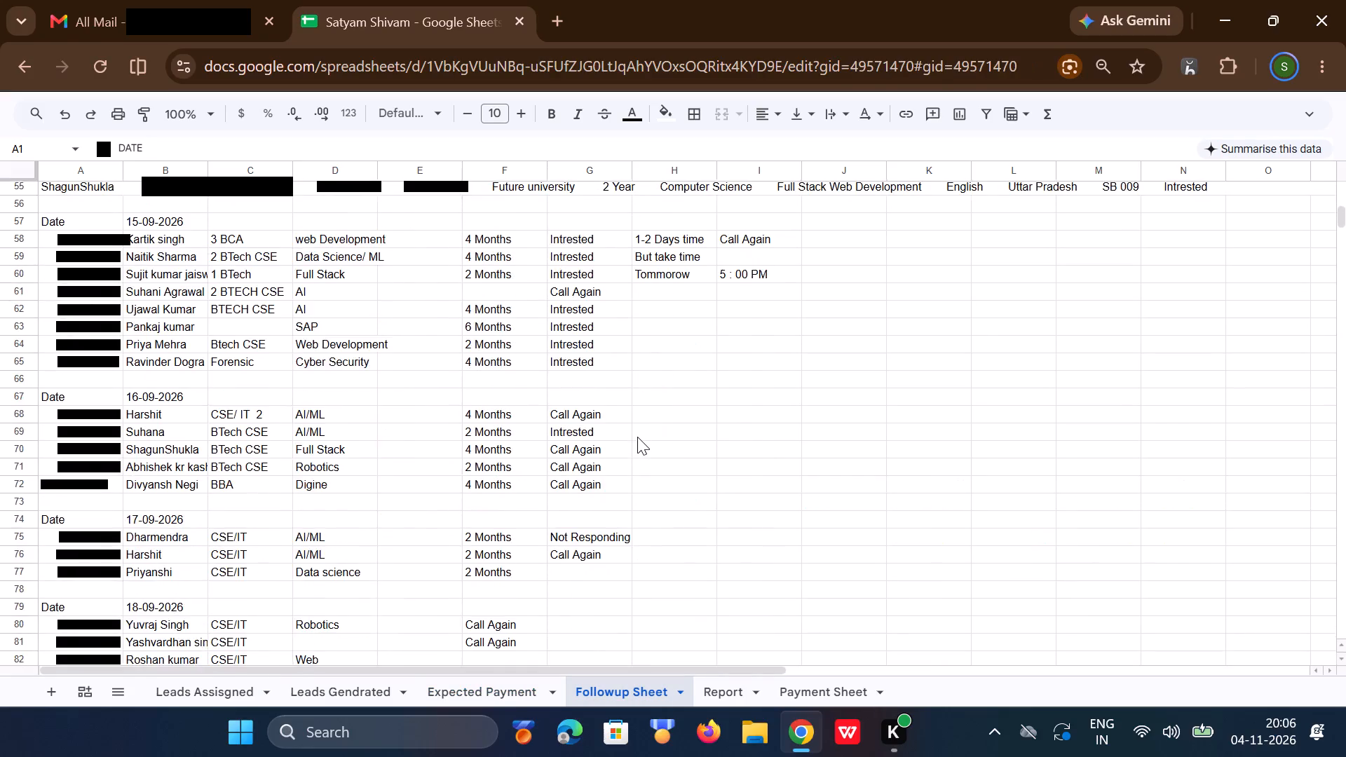
scroll(637, 437, "down", 8)
scroll(637, 437, "up", 2)
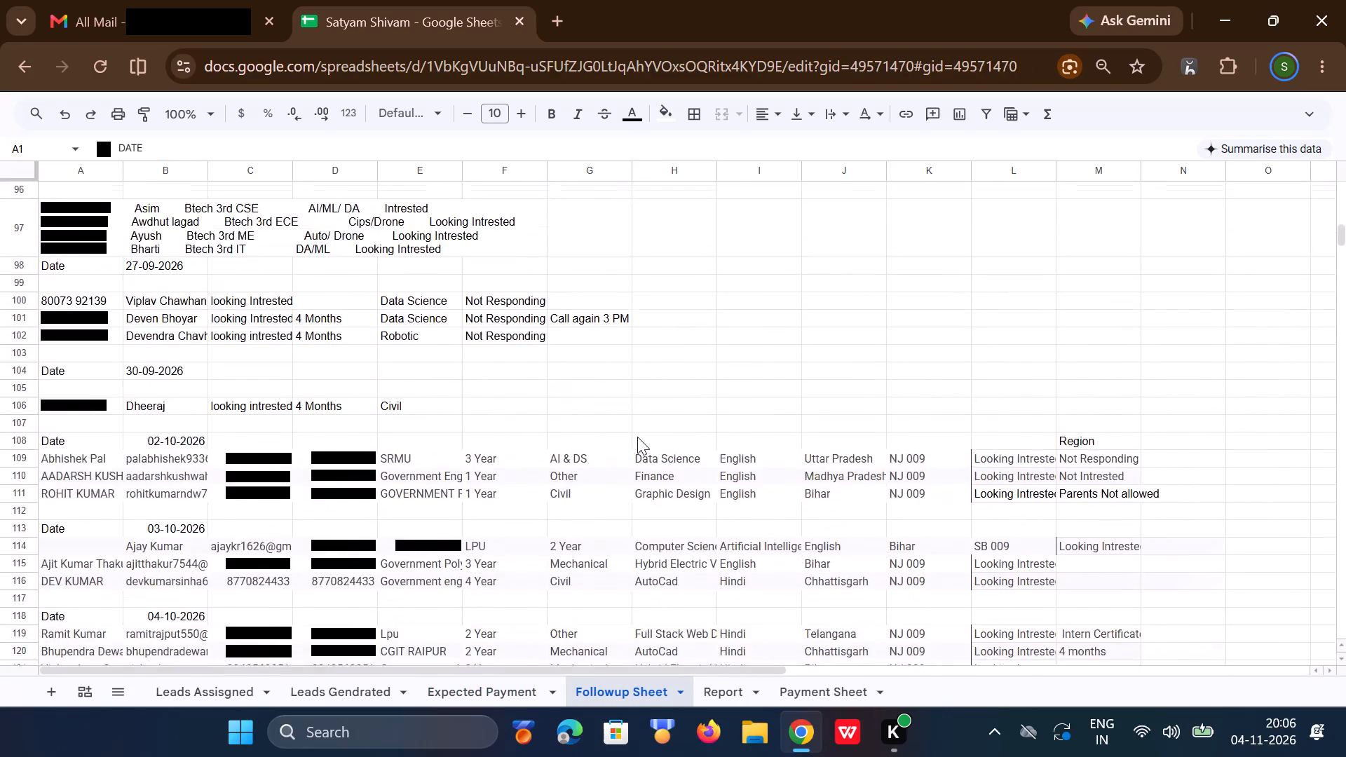
scroll(637, 437, "up", 1)
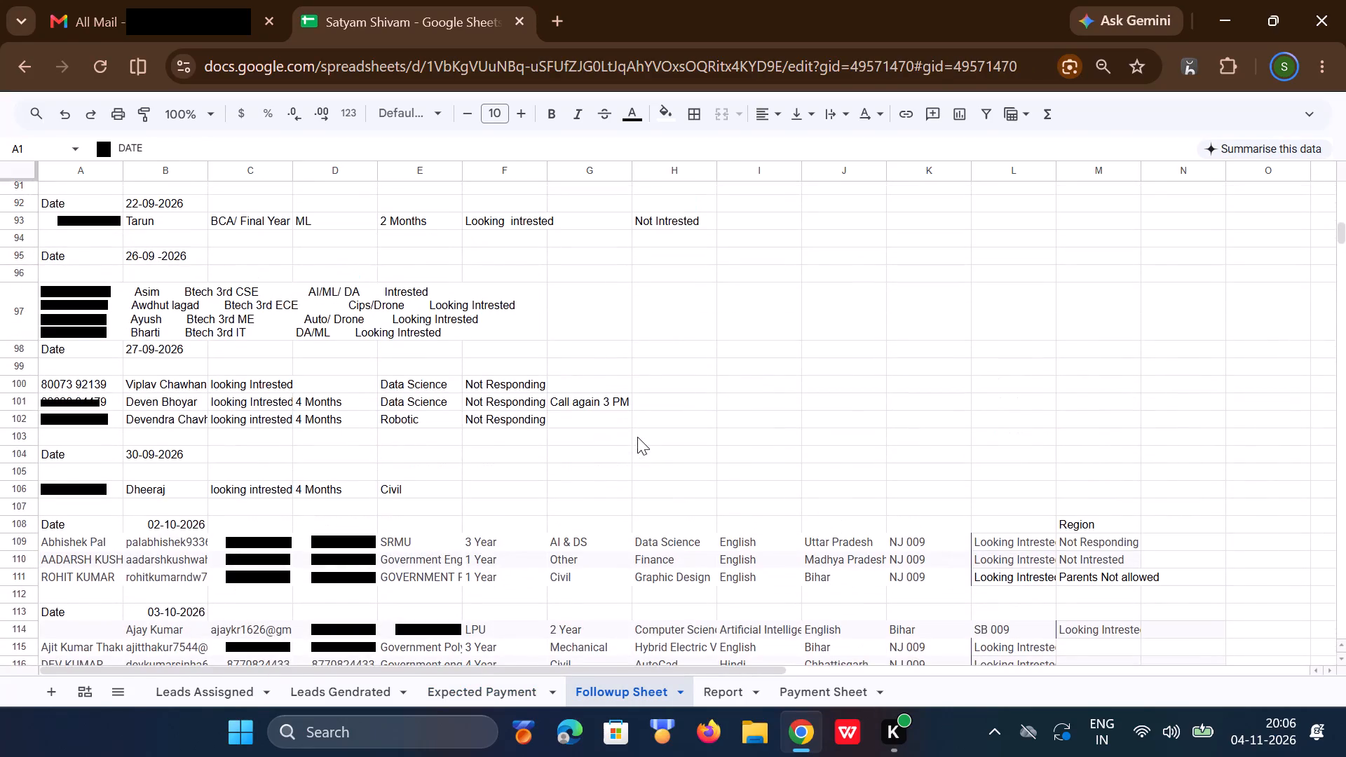
scroll(669, 397, "down", 4)
scroll(669, 397, "up", 8)
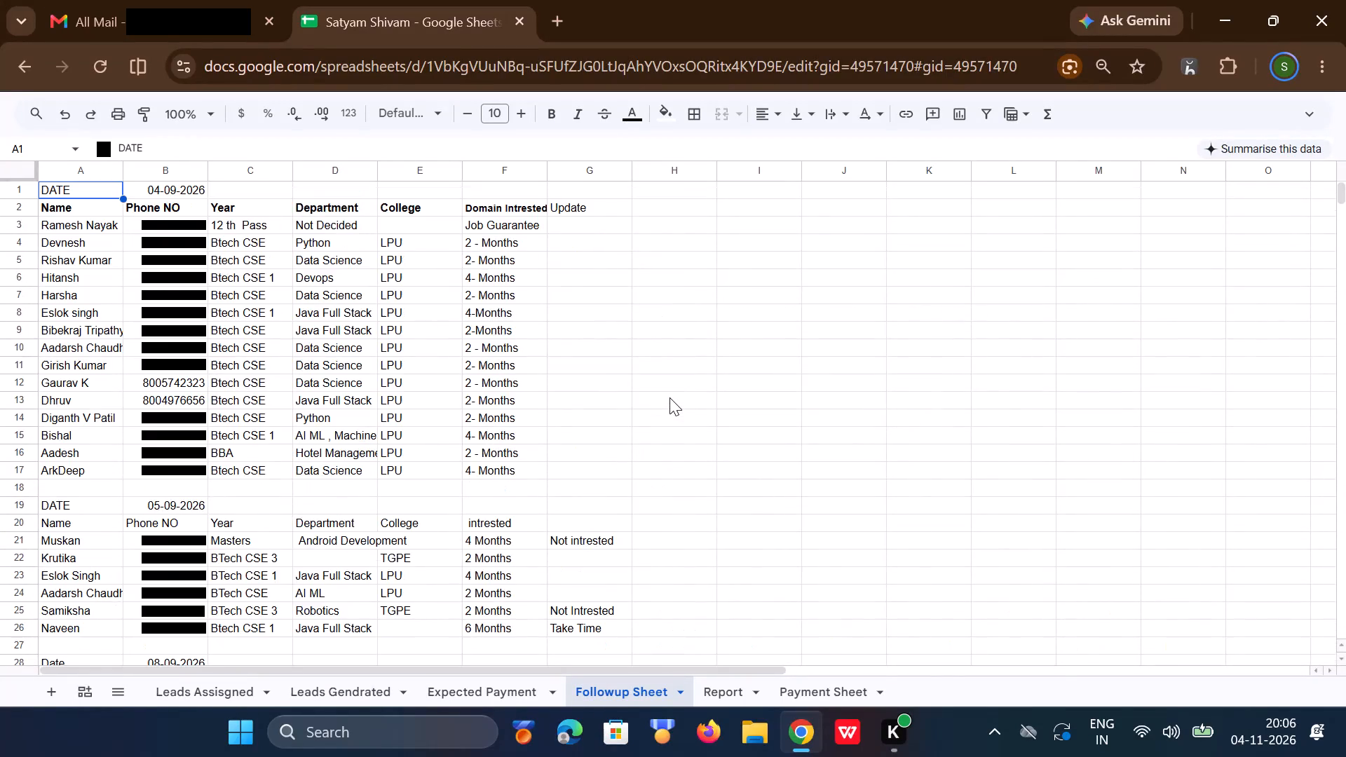
scroll(694, 437, "up", 6)
scroll(694, 437, "down", 9)
scroll(694, 437, "up", 1)
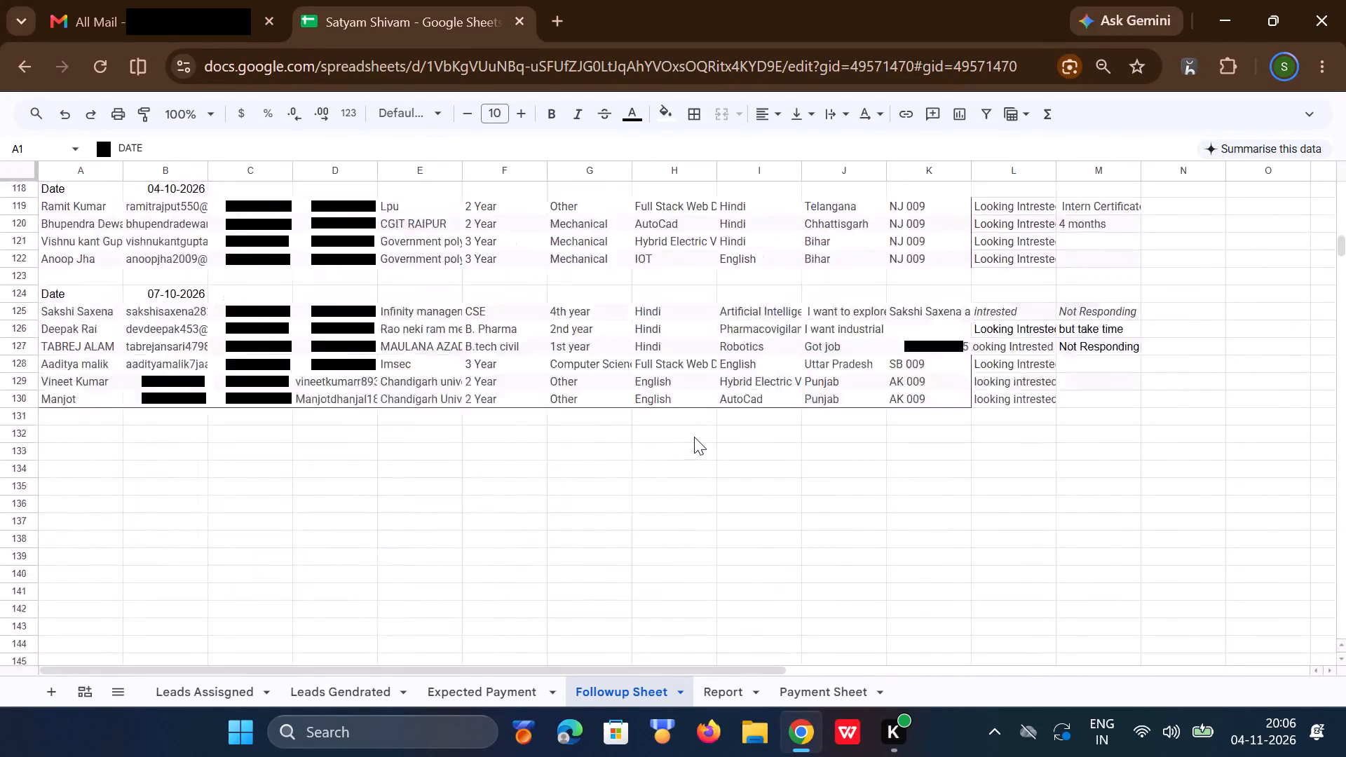
scroll(694, 437, "up", 1)
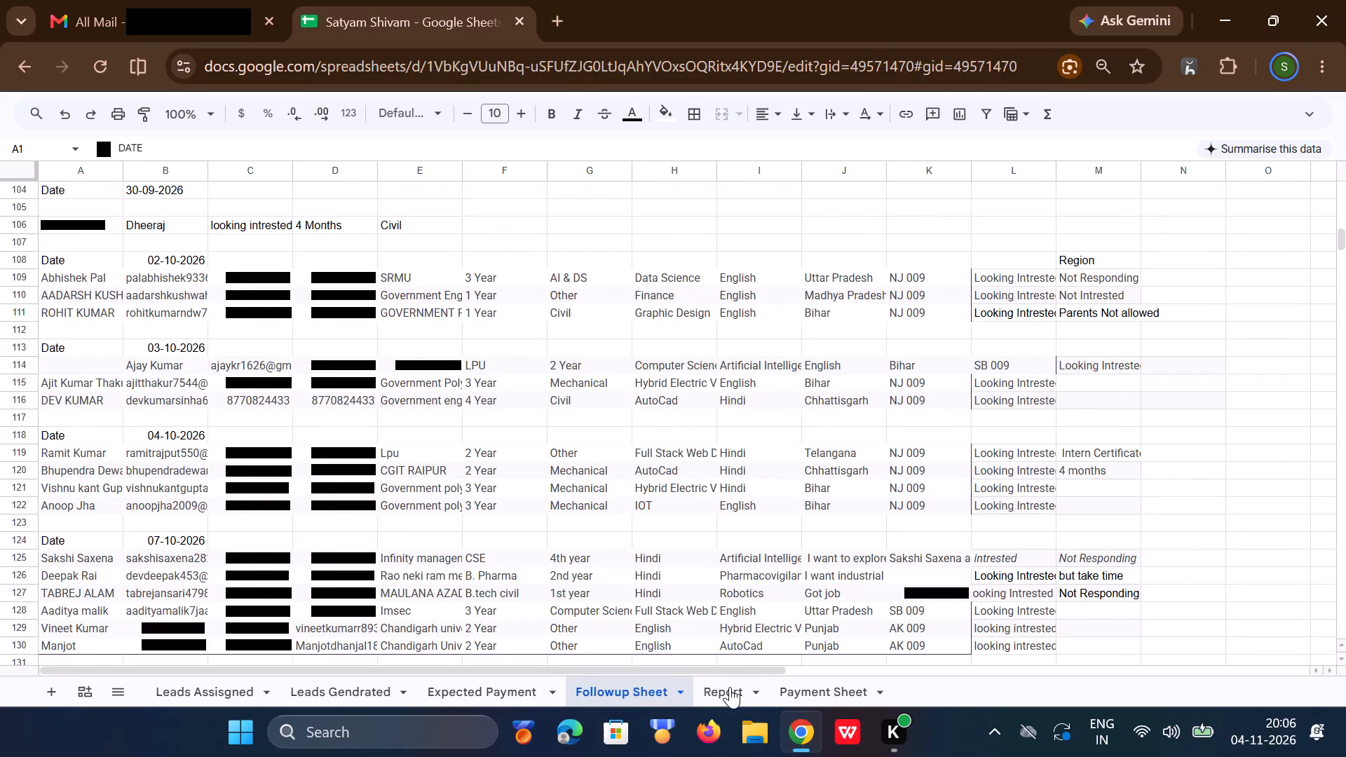
Examine the Report sheet and the Payment Sheet's dated payment records, checking back against the Leads Assisgned sheet.
left_click(730, 687)
scroll(785, 530, "down", 5)
scroll(785, 530, "up", 3)
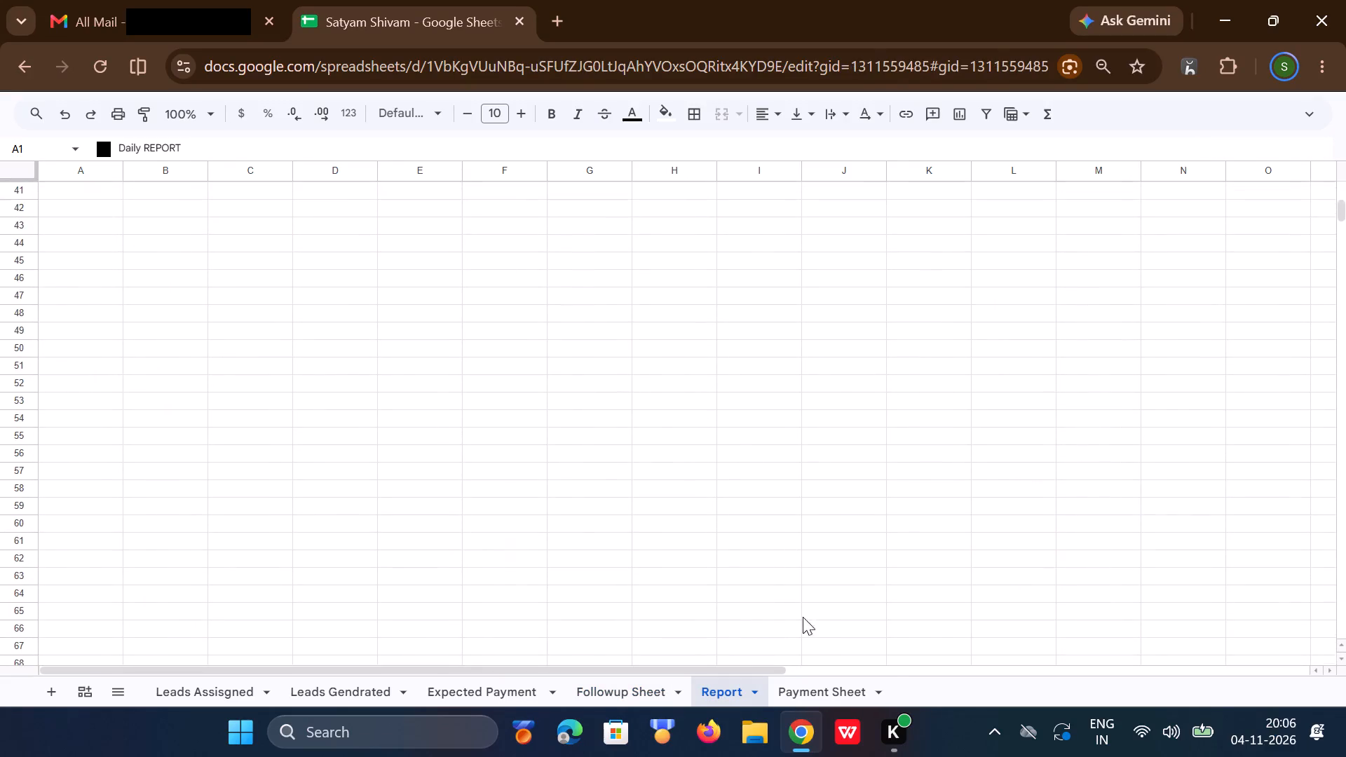
left_click(822, 686)
scroll(834, 449, "up", 2)
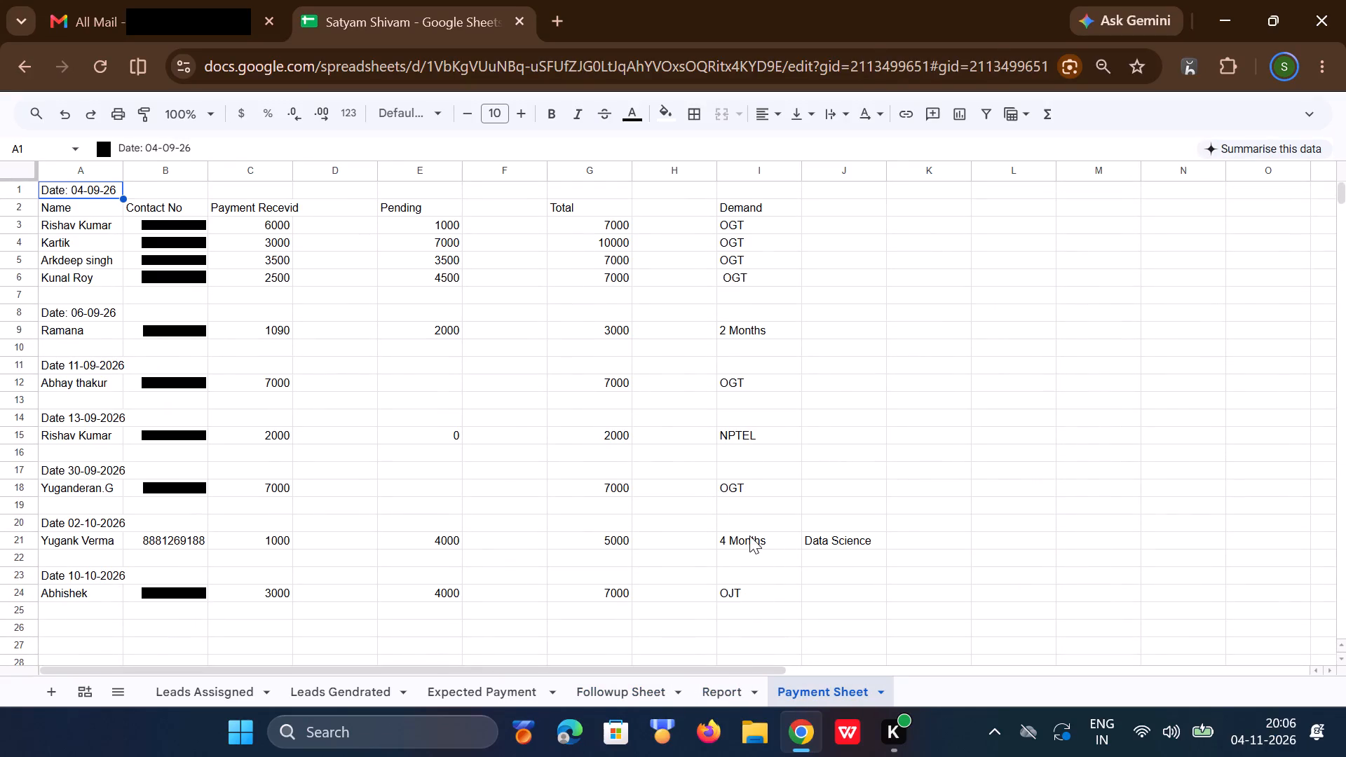
scroll(749, 536, "down", 2)
scroll(749, 536, "up", 3)
left_click(203, 680)
scroll(416, 625, "down", 5)
scroll(416, 625, "up", 4)
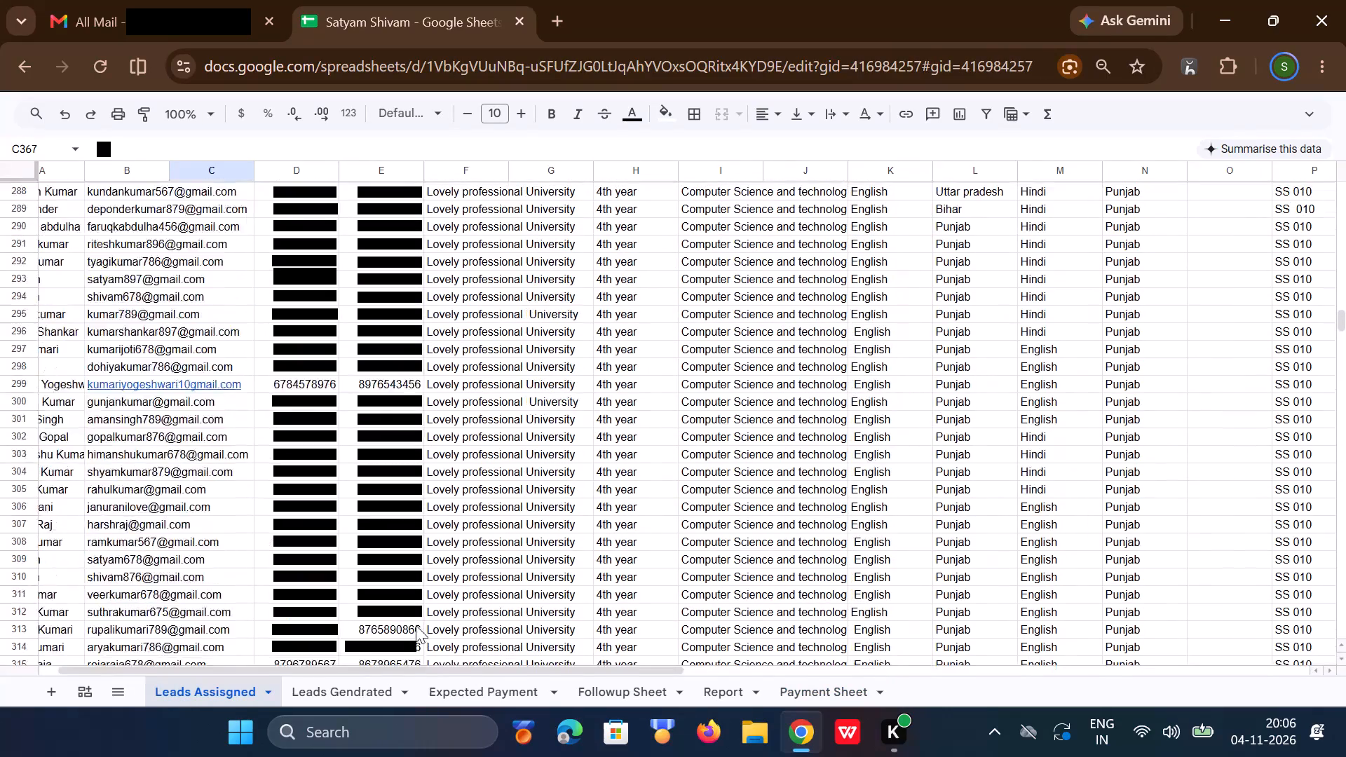
left_click(824, 690)
scroll(851, 572, "up", 1)
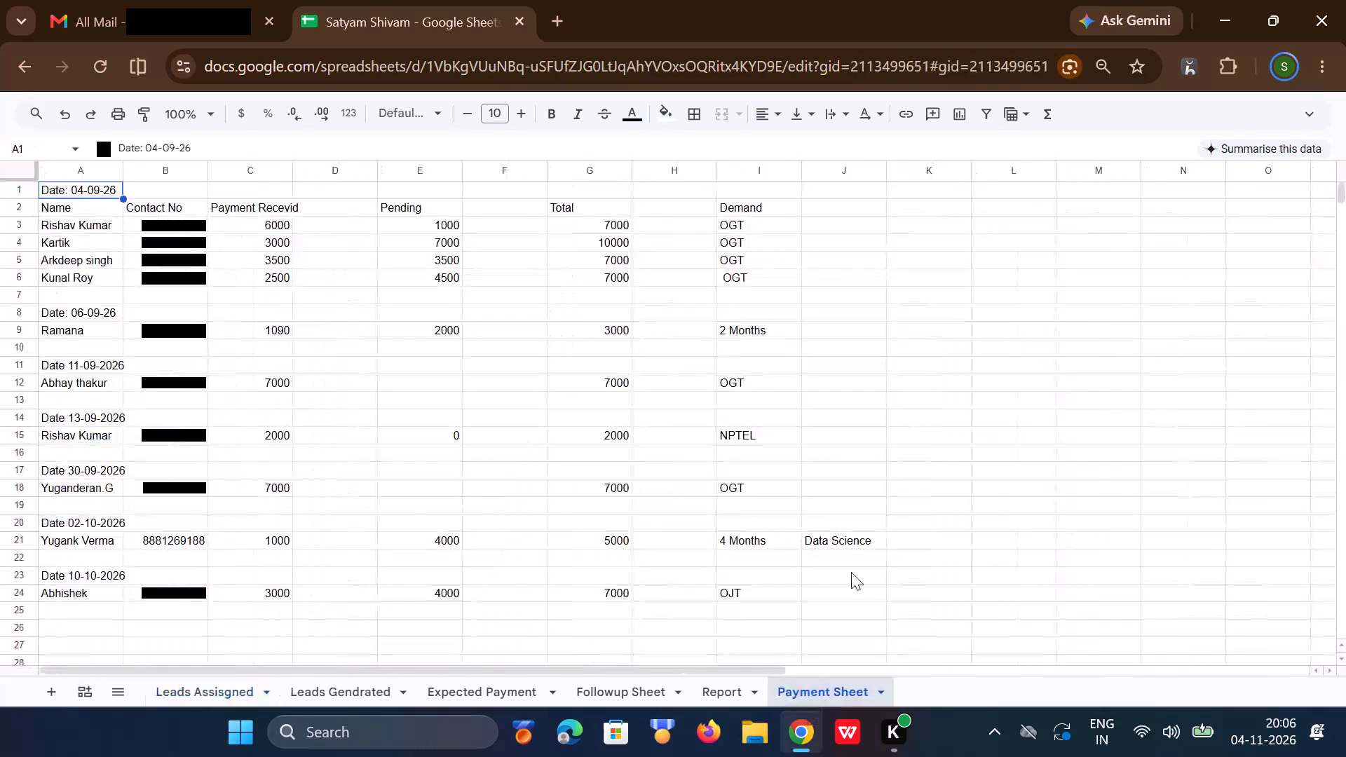
scroll(851, 572, "up", 1)
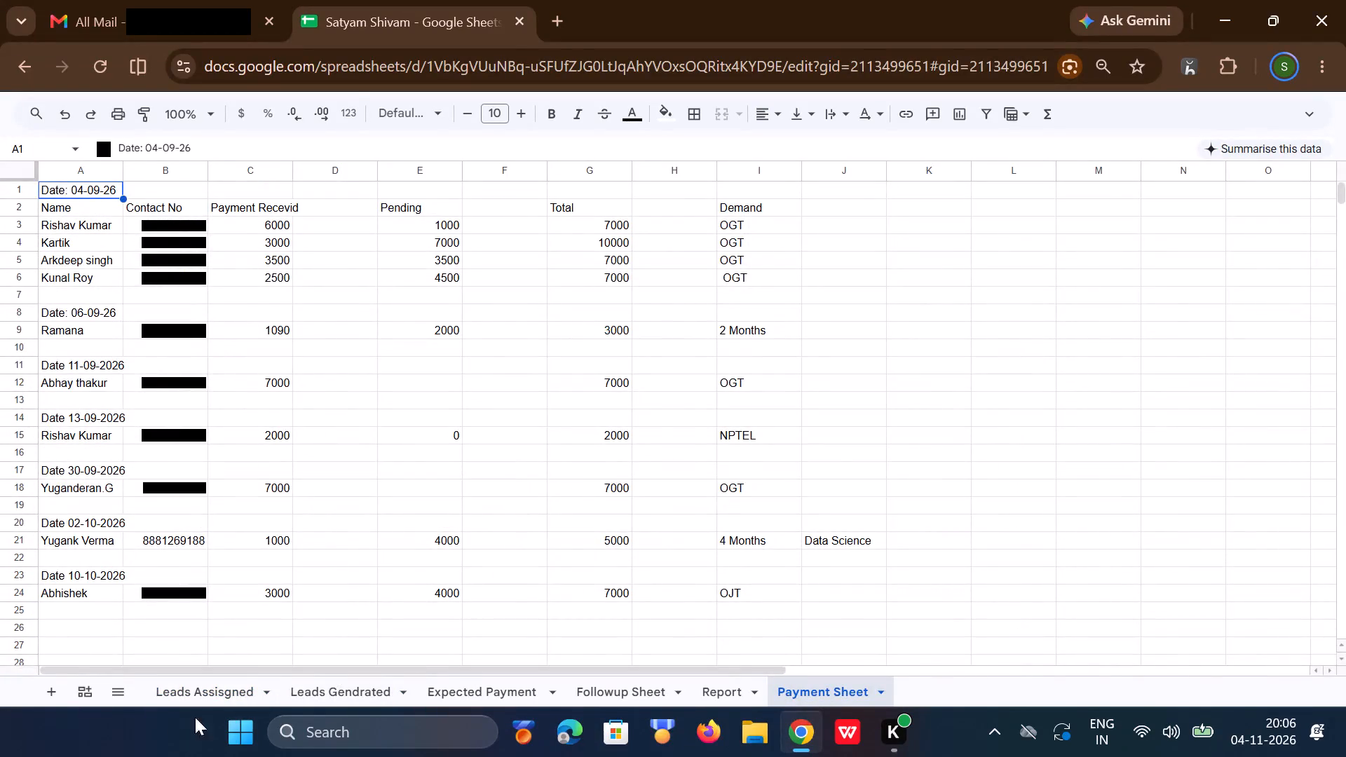
Return to the Leads Assisgned sheet and look through its lead rows down to the recent SS 010 entries.
left_click(188, 690)
scroll(415, 527, "down", 9)
scroll(415, 527, "up", 1)
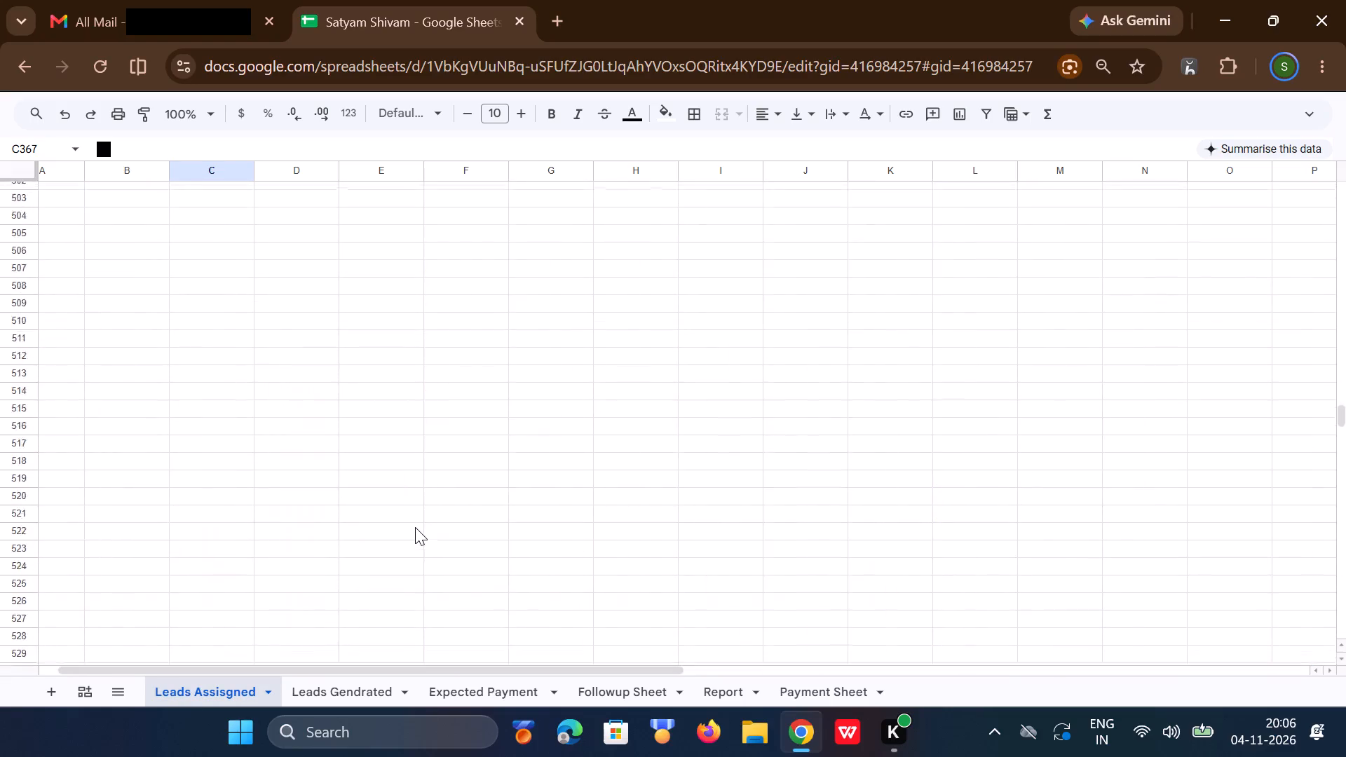
scroll(415, 527, "up", 9)
scroll(415, 527, "down", 5)
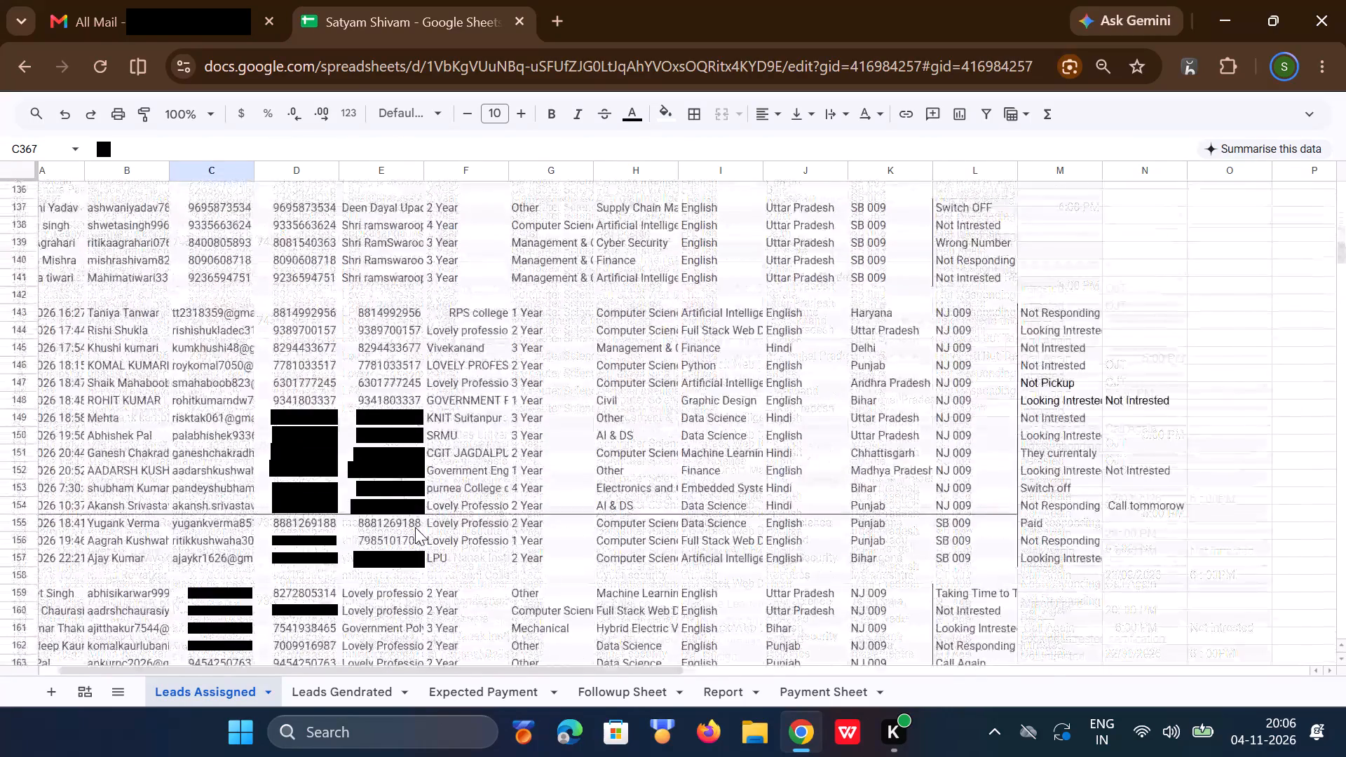
scroll(415, 527, "down", 6)
scroll(415, 527, "up", 1)
scroll(415, 527, "down", 5)
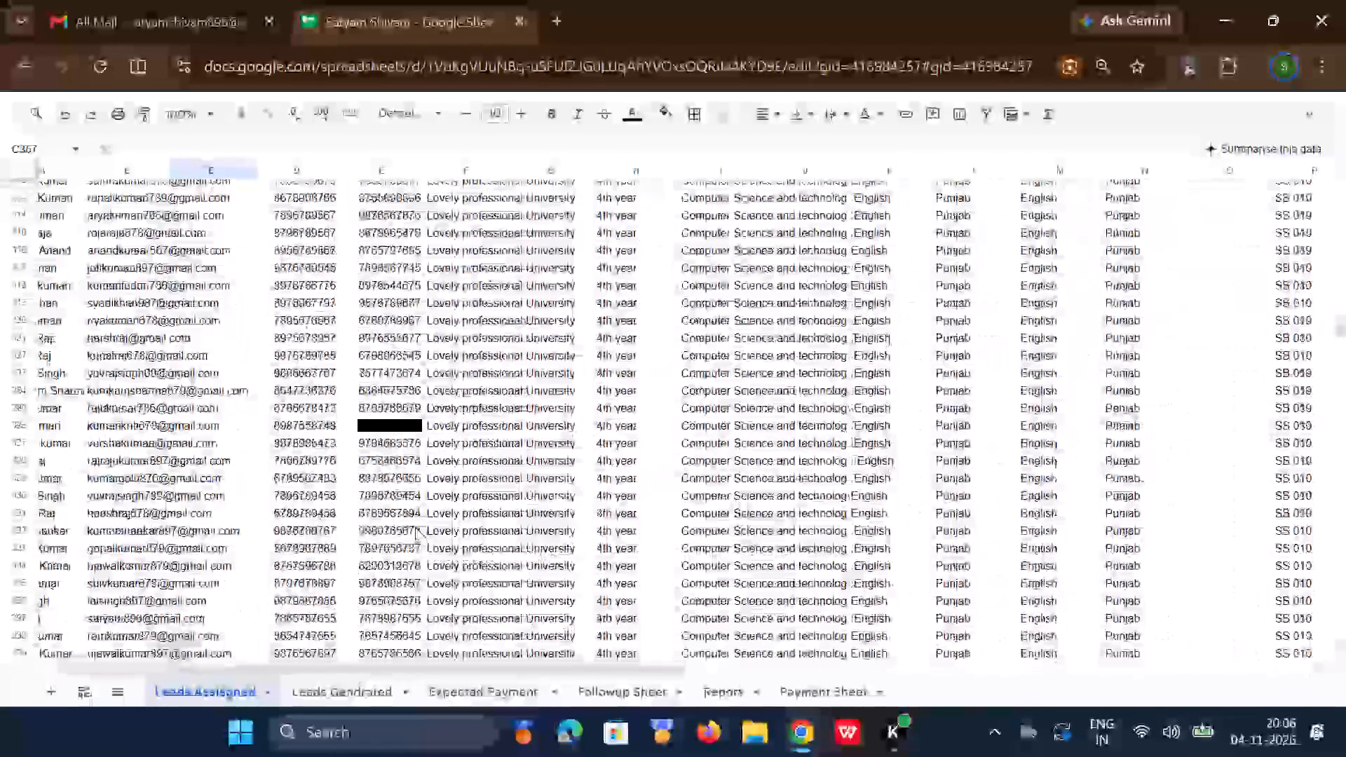
scroll(415, 527, "down", 2)
scroll(415, 527, "up", 4)
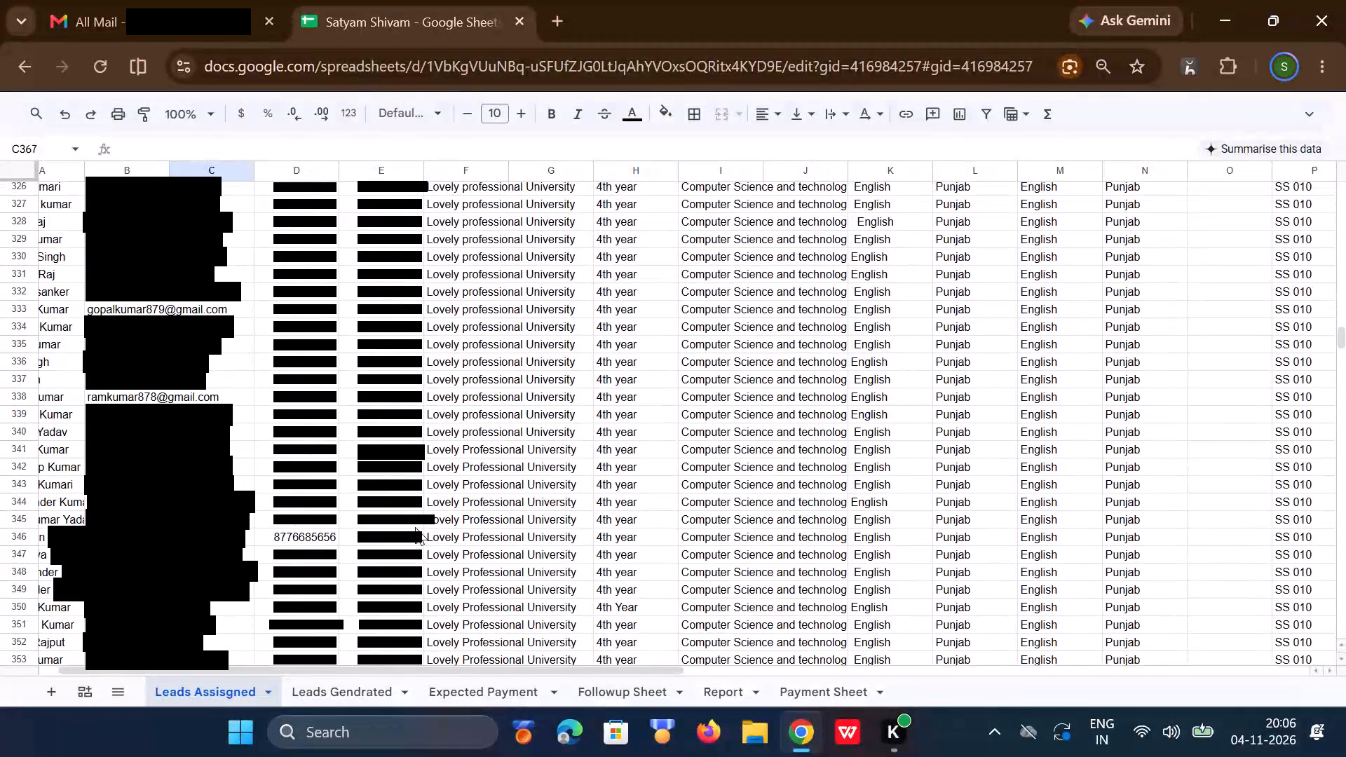
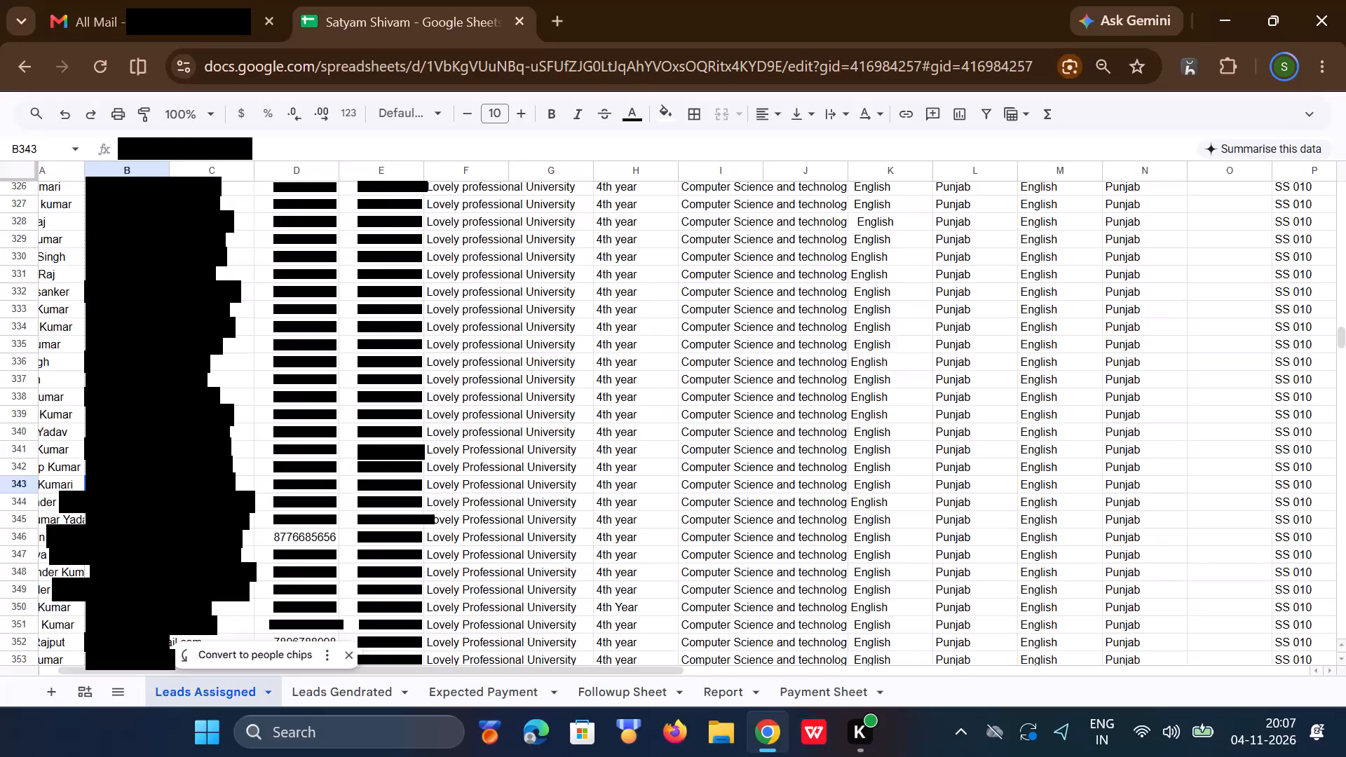
Examine the last filled lead rows of the Leads Assisgned sheet, down to row 359 and across to the SS 010 column.
left_click(358, 463)
scroll(394, 518, "down", 1)
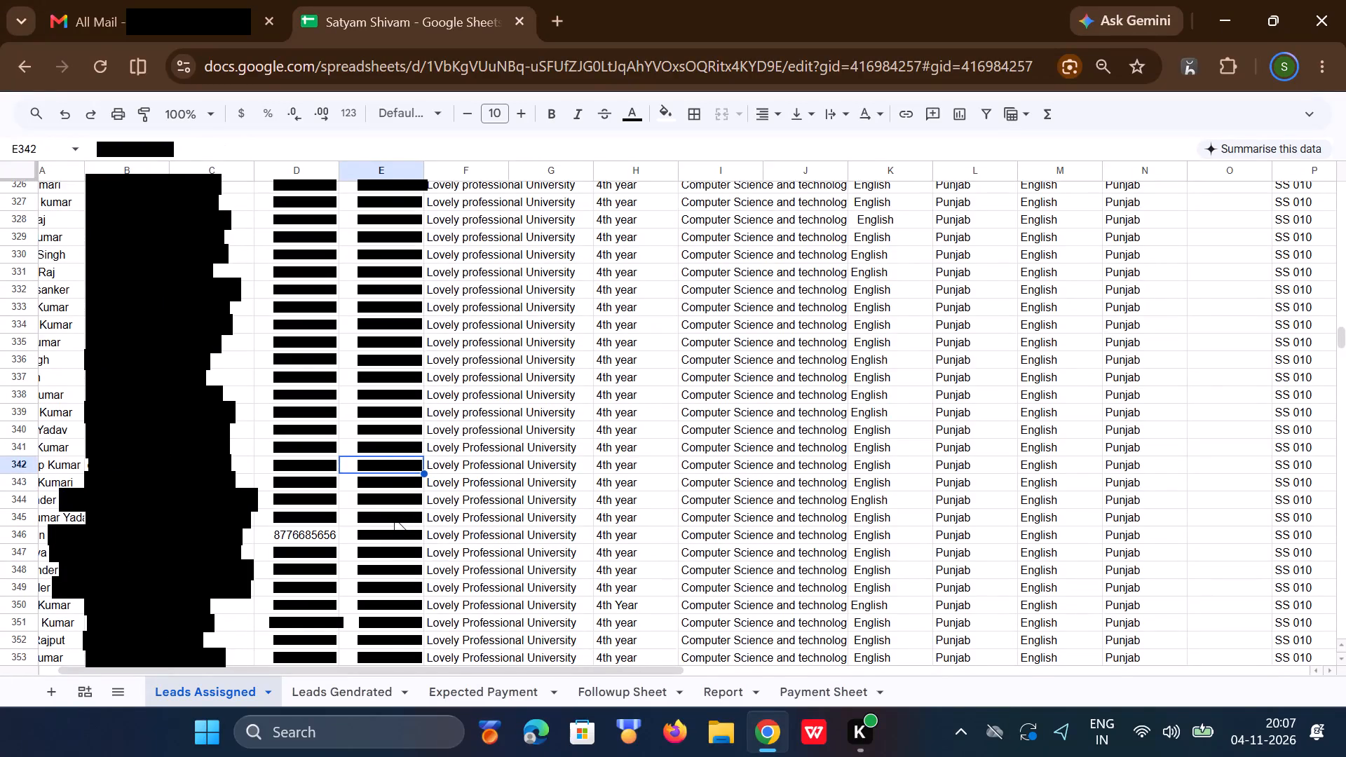
scroll(394, 518, "down", 2)
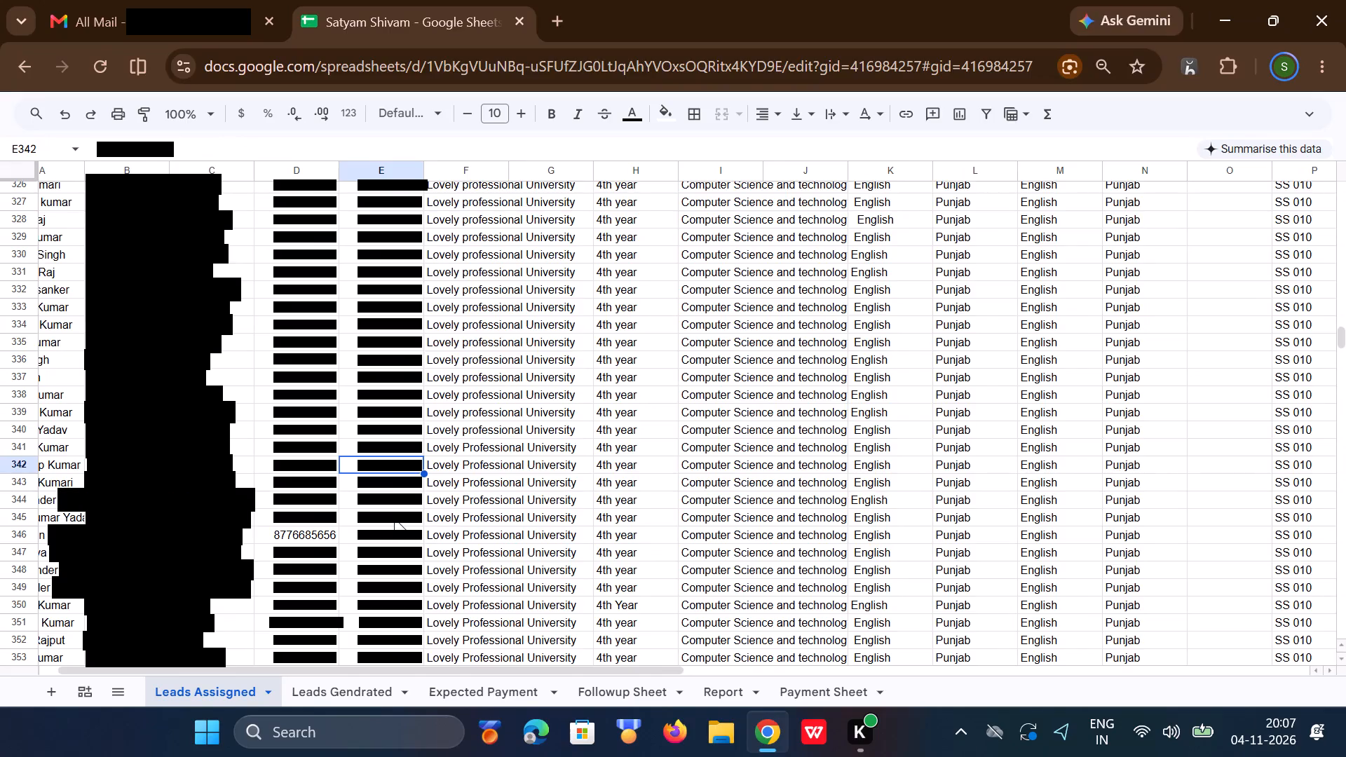
scroll(394, 518, "down", 4)
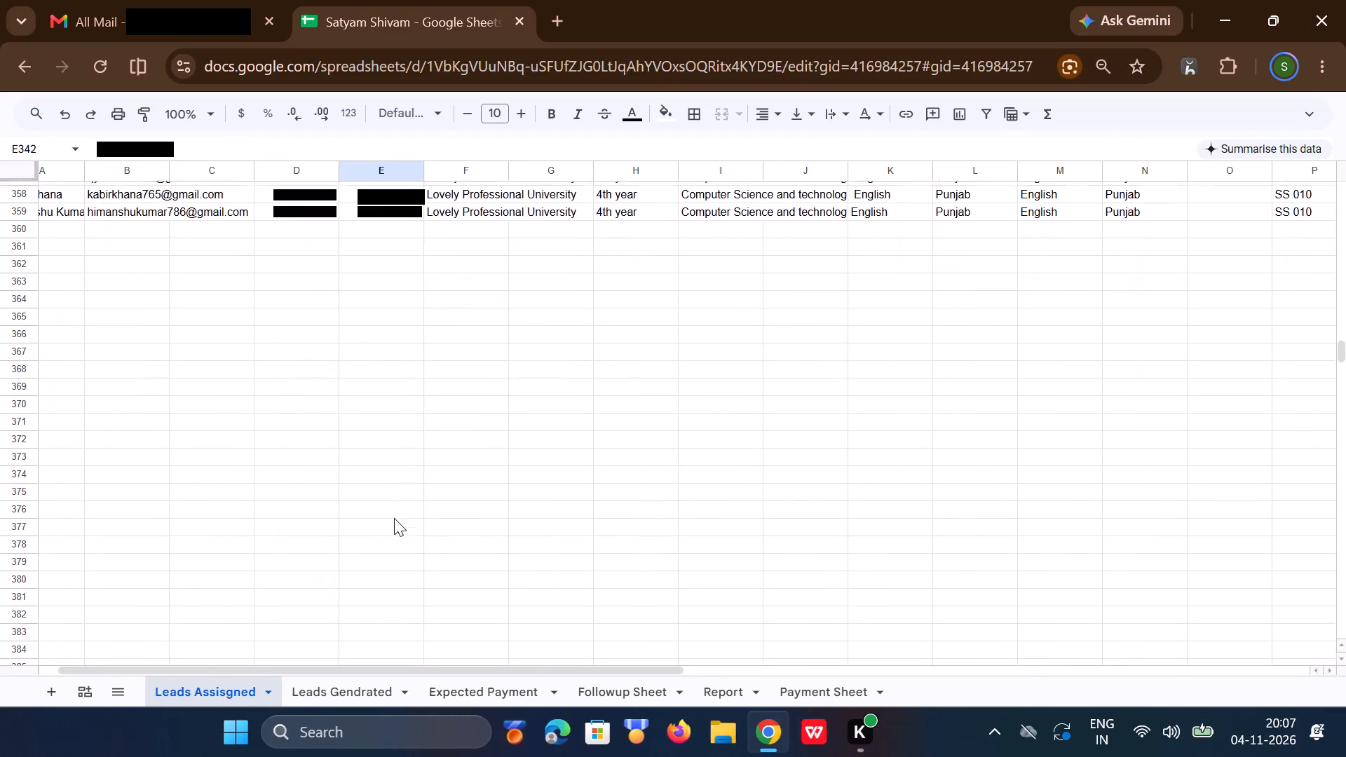
scroll(394, 518, "down", 2)
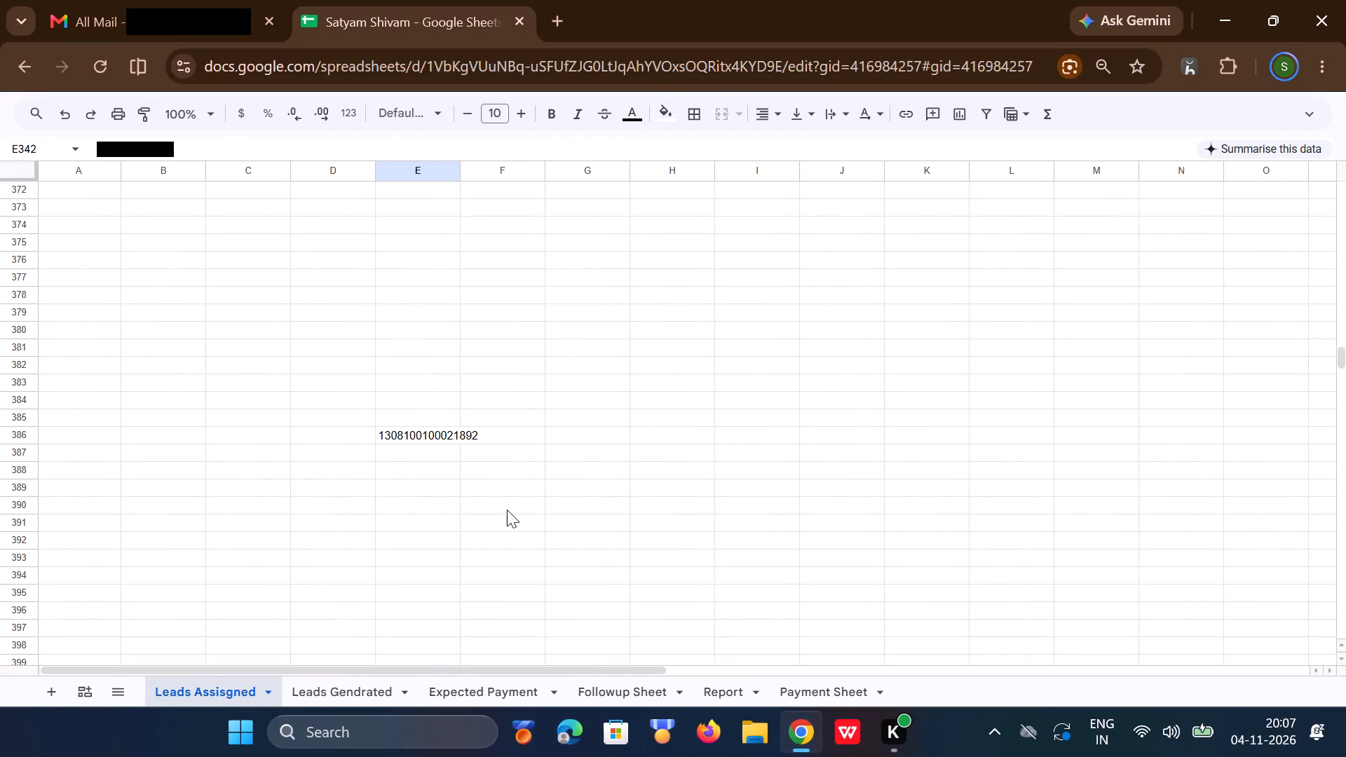
scroll(610, 452, "up", 3)
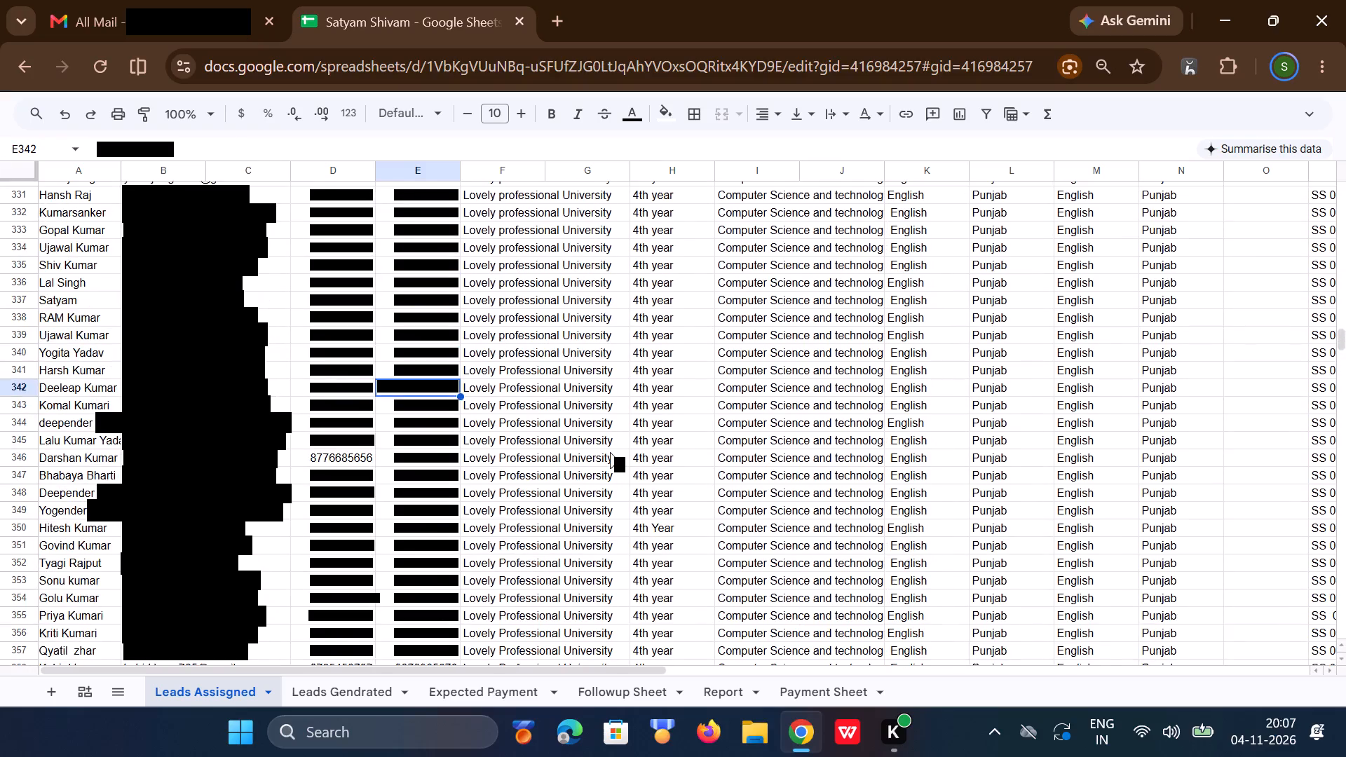
scroll(610, 452, "down", 1)
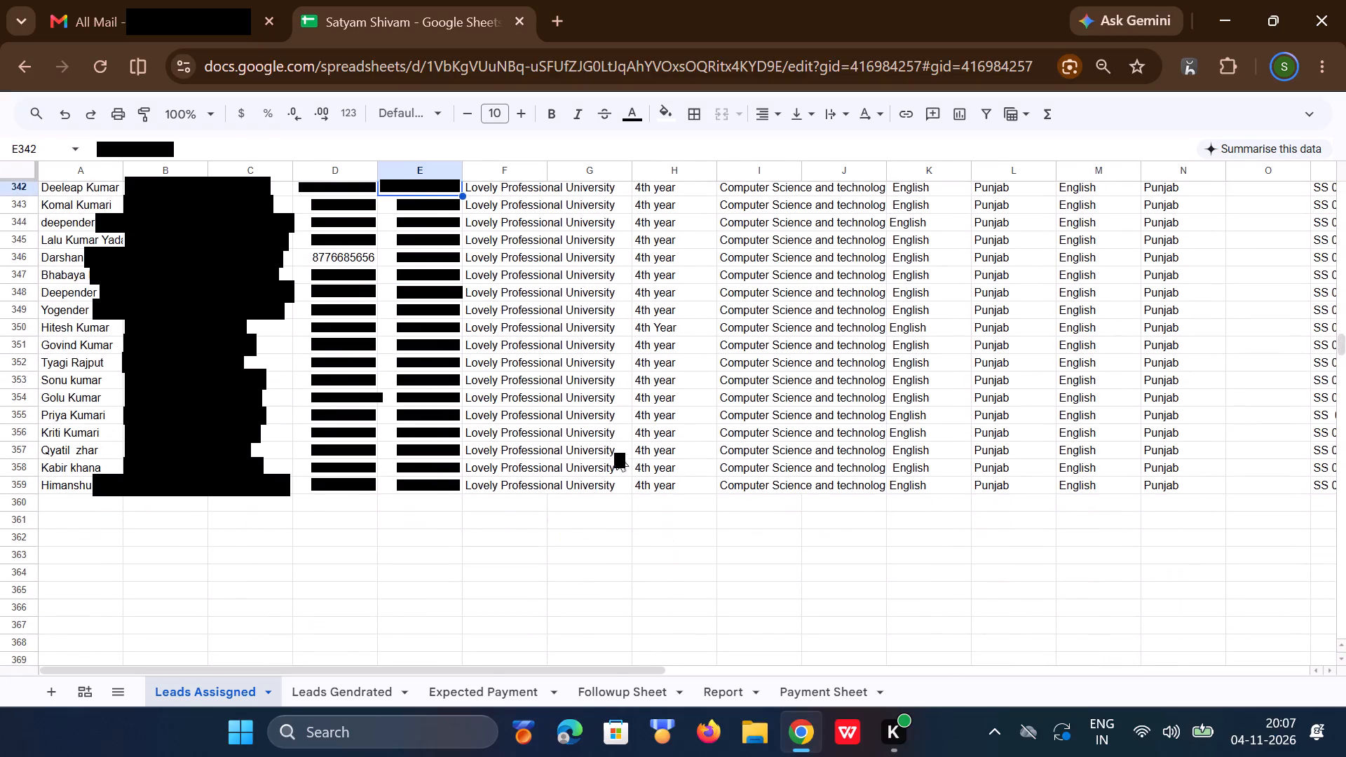
scroll(688, 475, "left", 2)
scroll(688, 475, "right", 3)
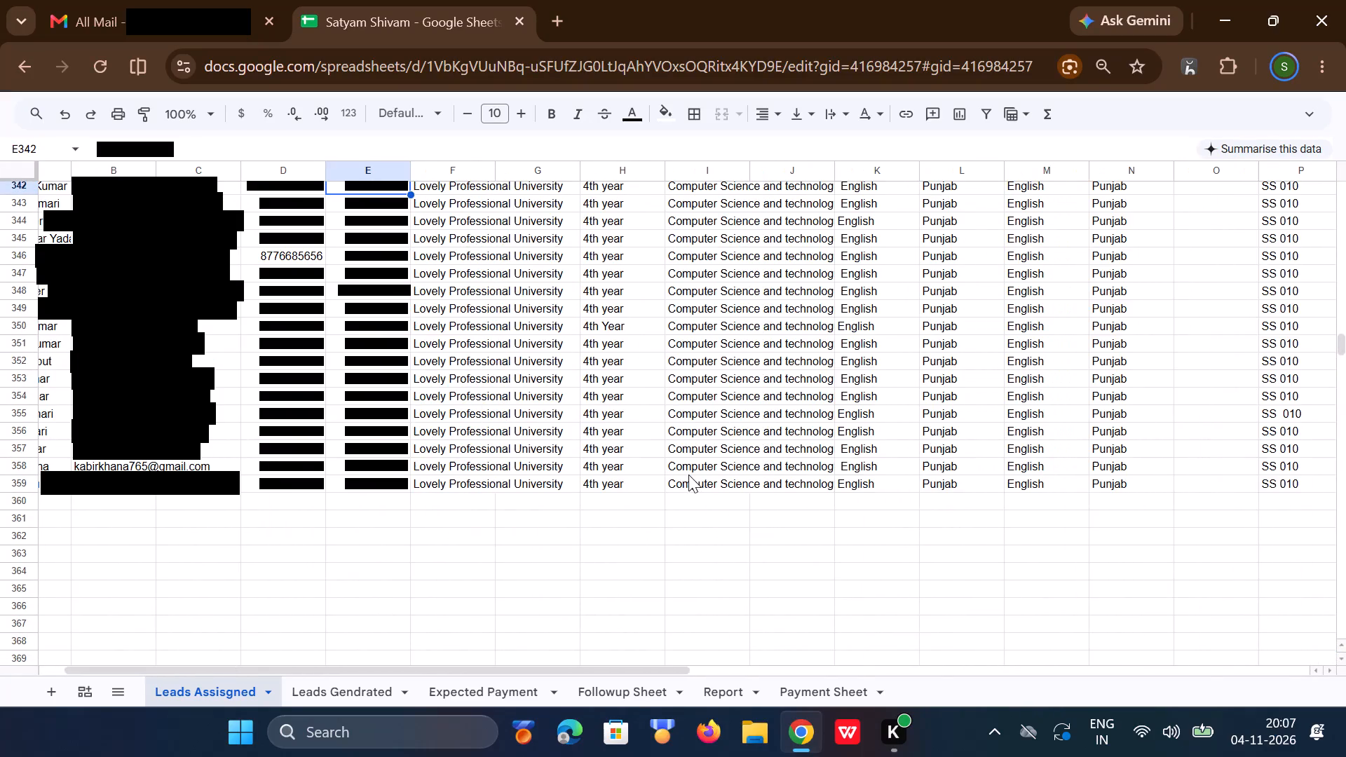
scroll(688, 475, "right", 1)
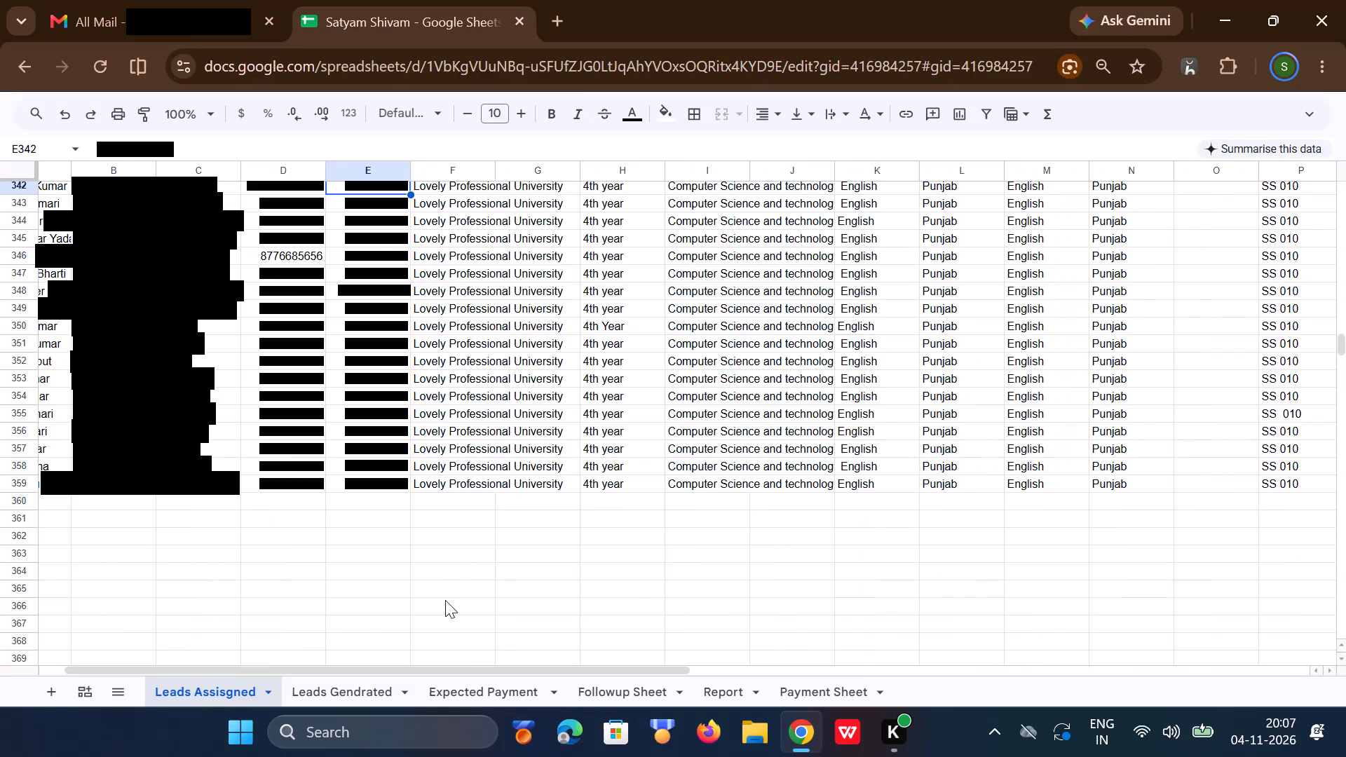
scroll(505, 552, "up", 4)
scroll(505, 552, "down", 3)
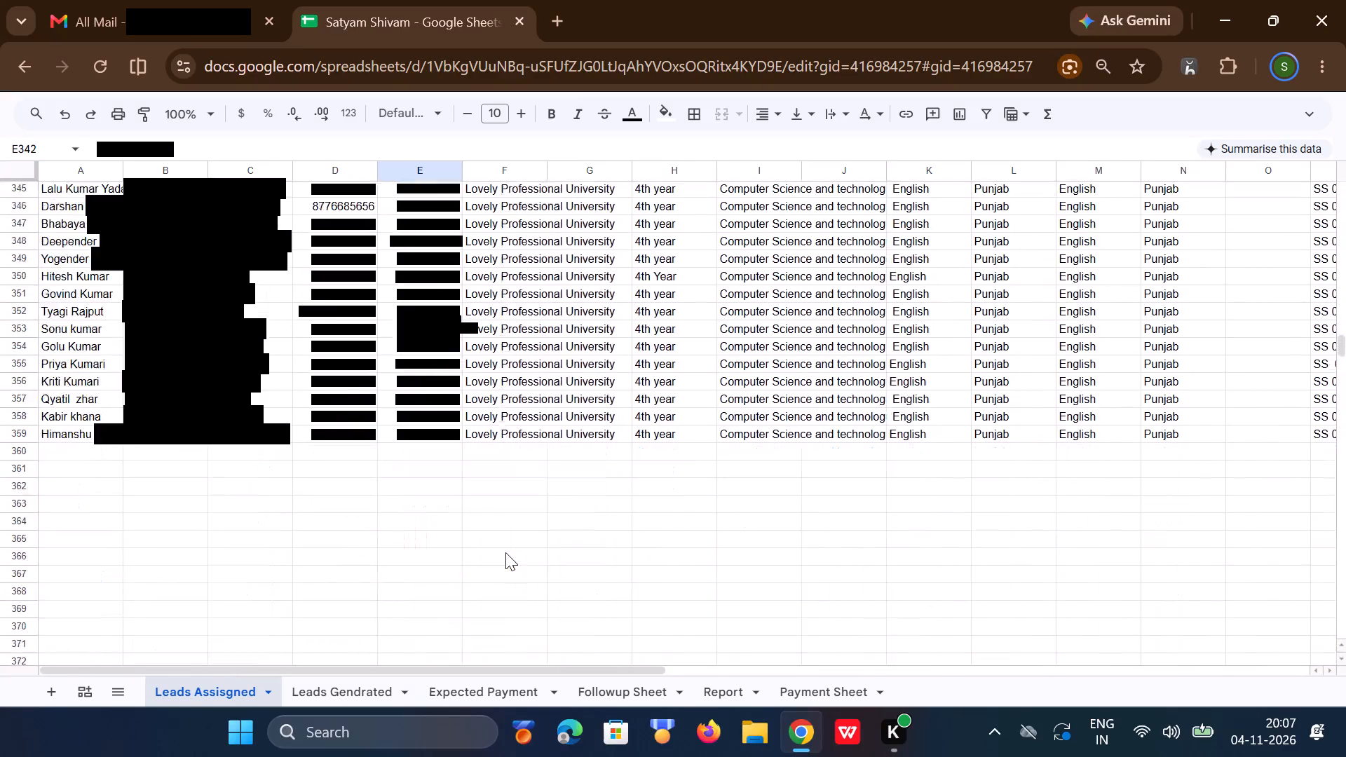
scroll(505, 552, "down", 2)
scroll(505, 552, "up", 2)
scroll(393, 601, "down", 1)
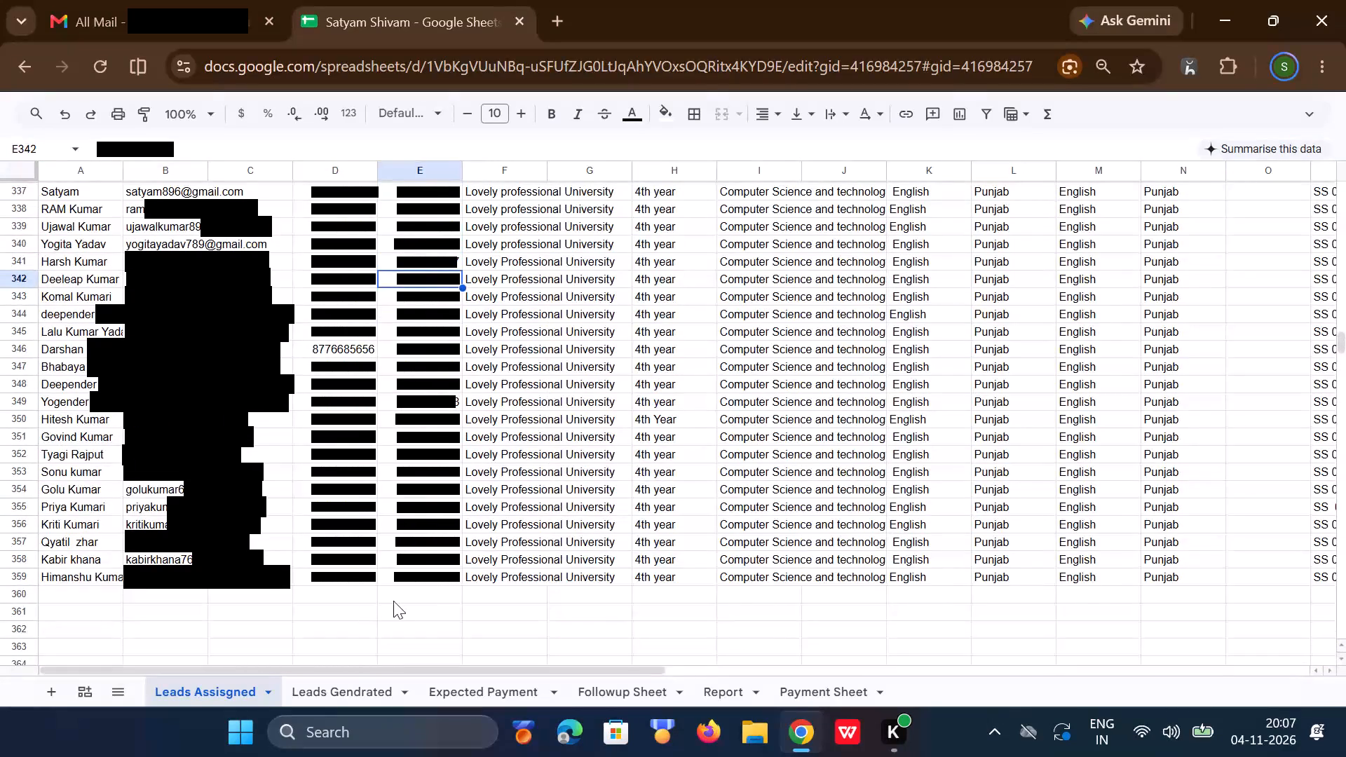
scroll(711, 554, "left", 1)
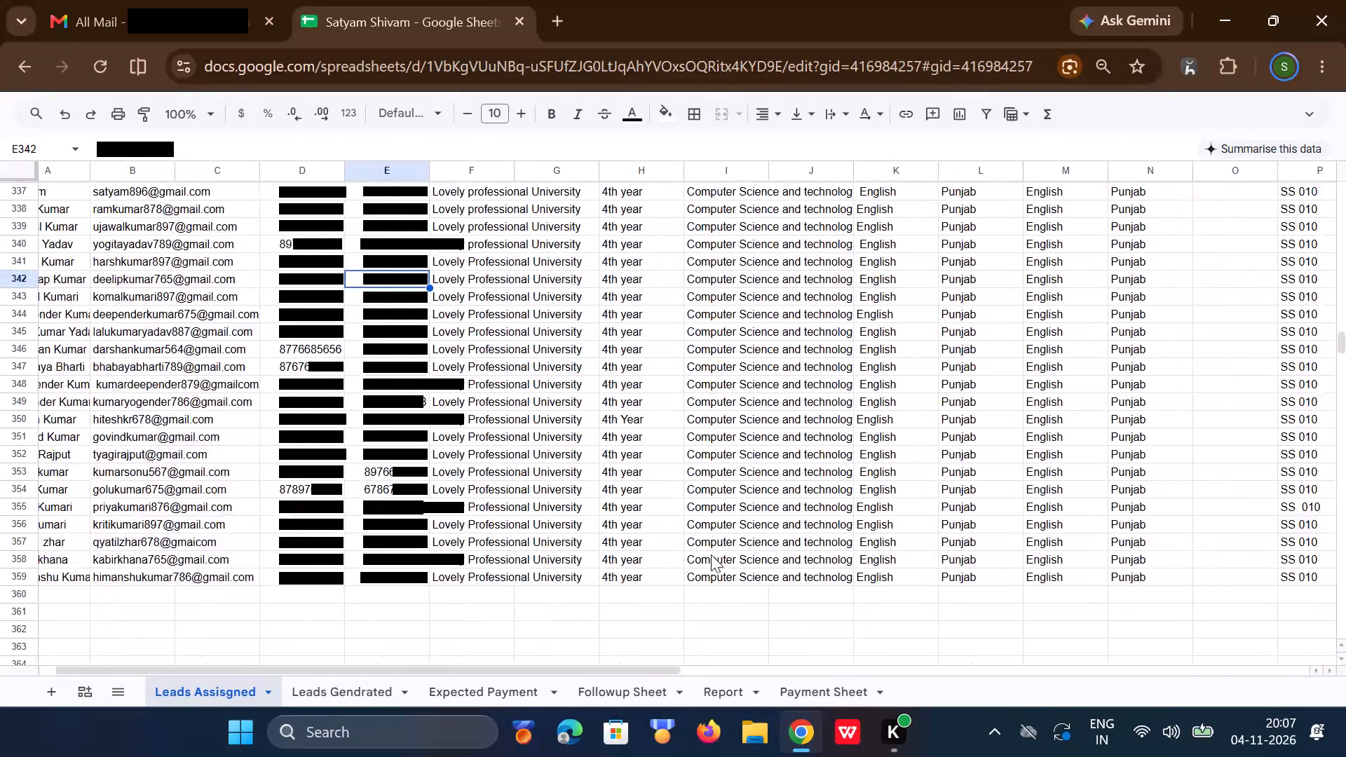
scroll(711, 554, "left", 1)
scroll(711, 554, "right", 5)
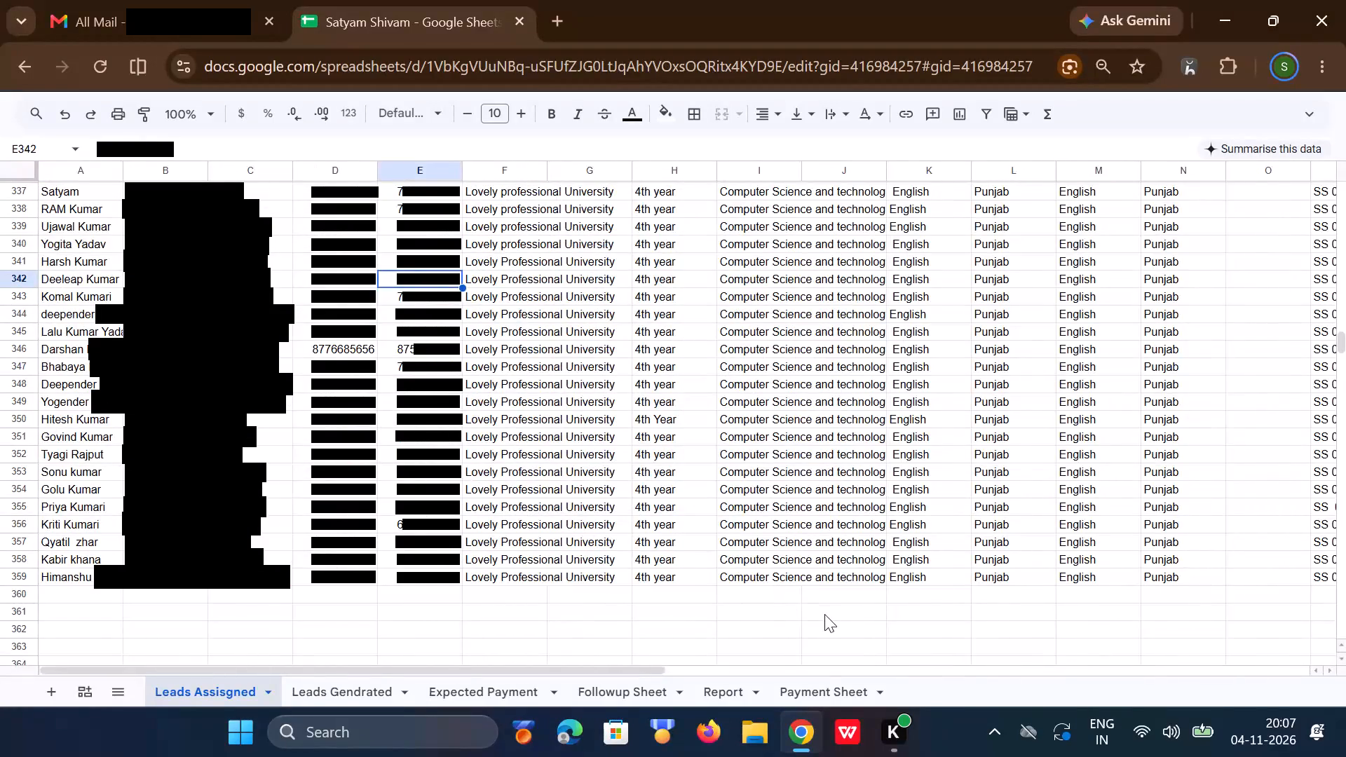
Check the Payment Sheet's dated payment records briefly and return to the last lead rows of the Leads Assisgned sheet.
left_click(850, 695)
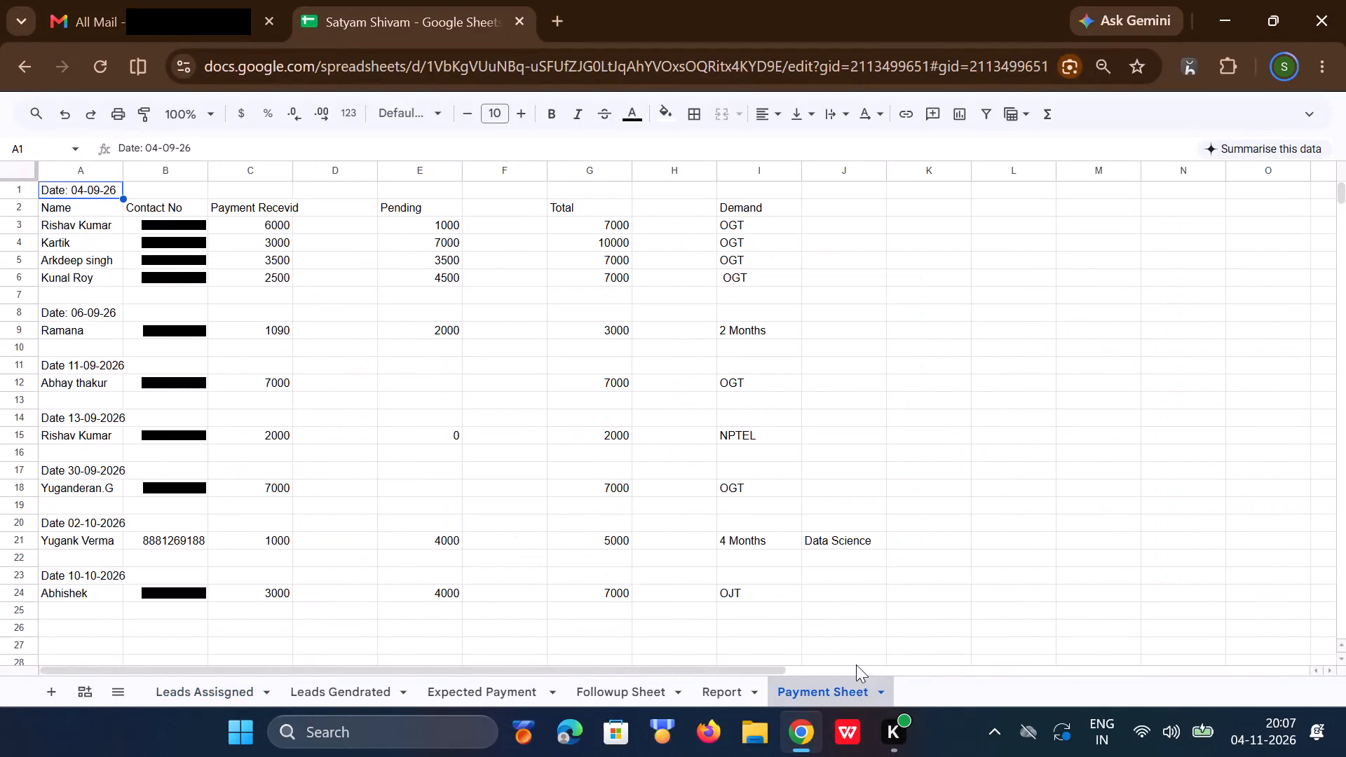
left_click(182, 695)
scroll(643, 526, "down", 1)
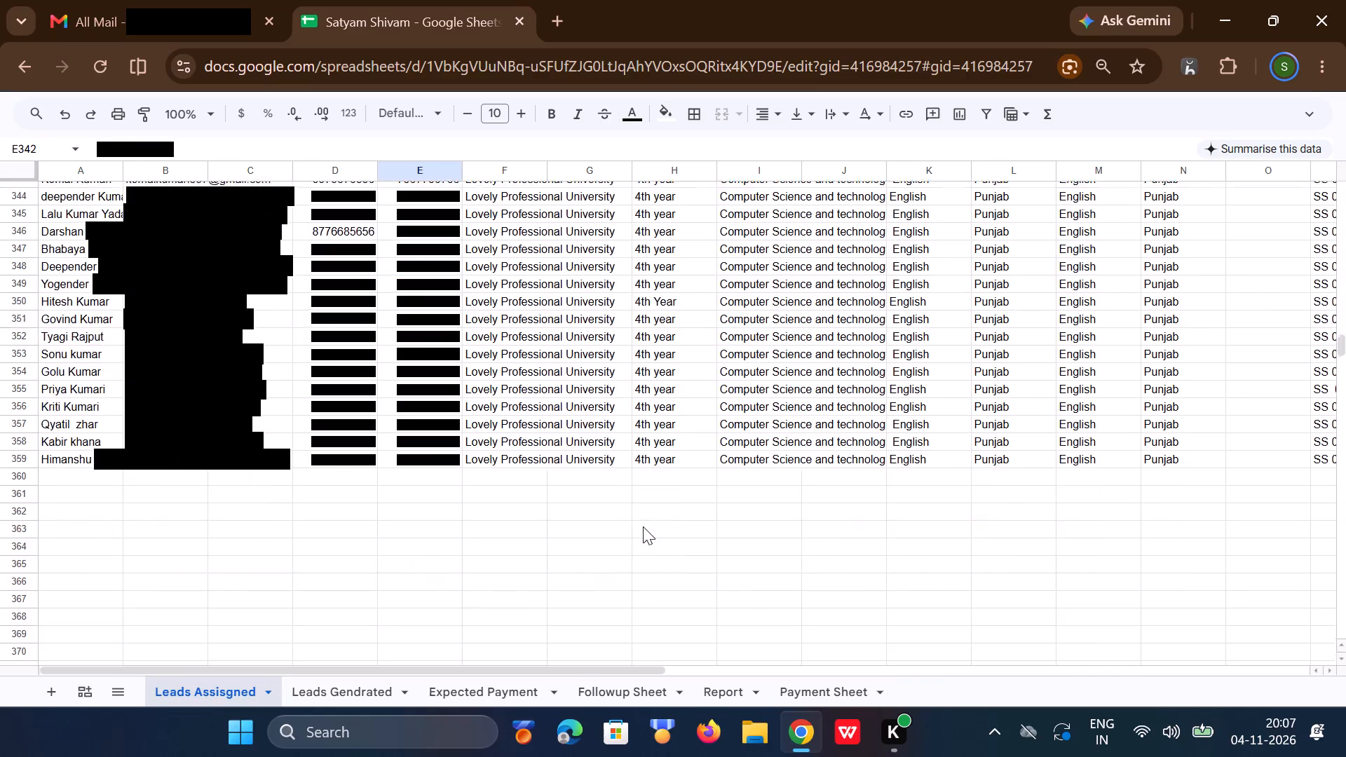
scroll(643, 526, "down", 1)
scroll(643, 526, "up", 1)
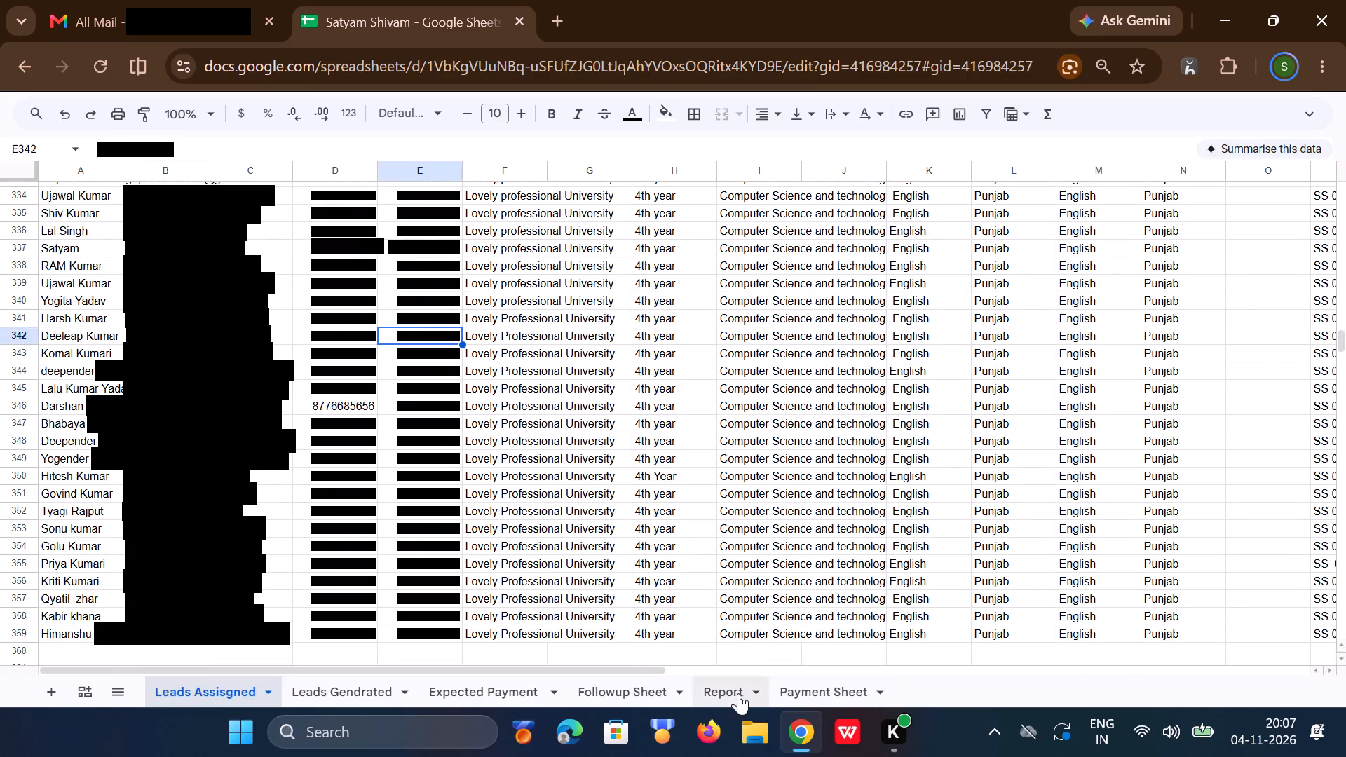